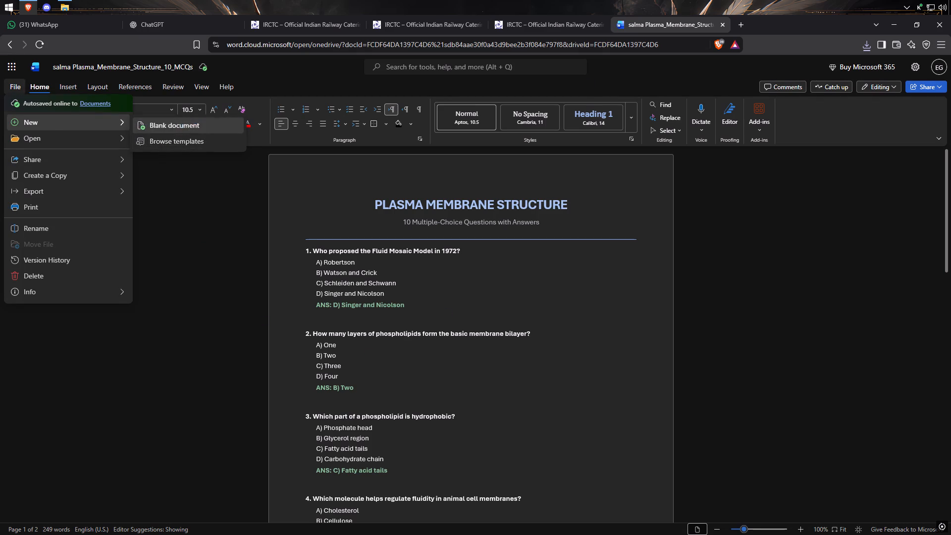
pyautogui.click(168, 128)
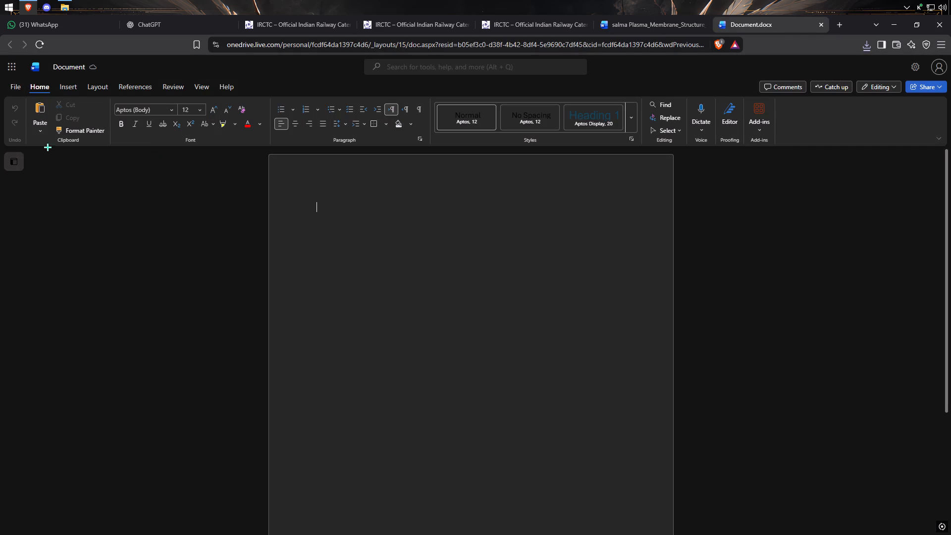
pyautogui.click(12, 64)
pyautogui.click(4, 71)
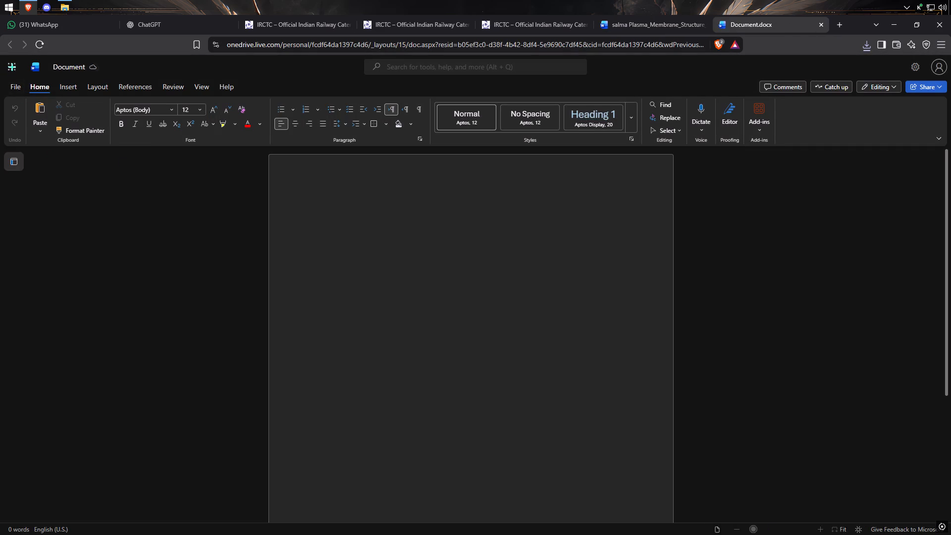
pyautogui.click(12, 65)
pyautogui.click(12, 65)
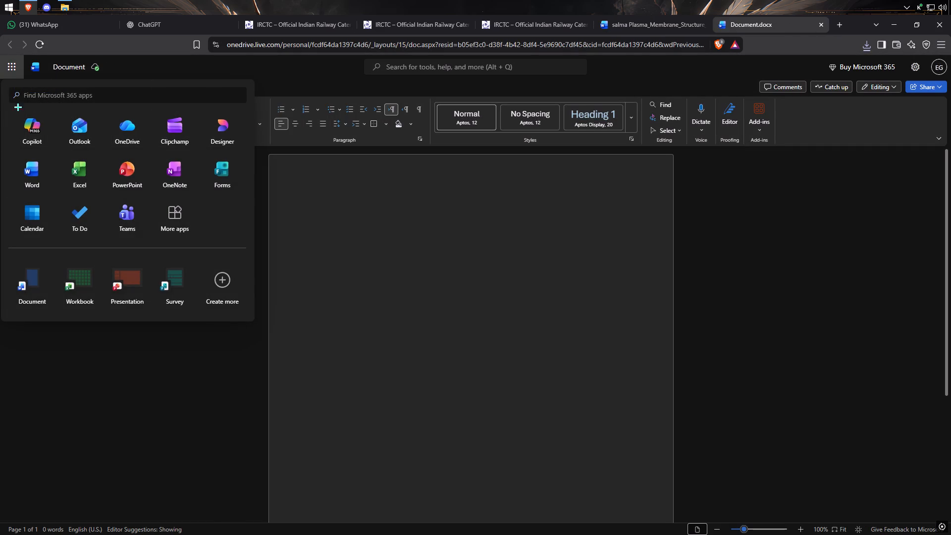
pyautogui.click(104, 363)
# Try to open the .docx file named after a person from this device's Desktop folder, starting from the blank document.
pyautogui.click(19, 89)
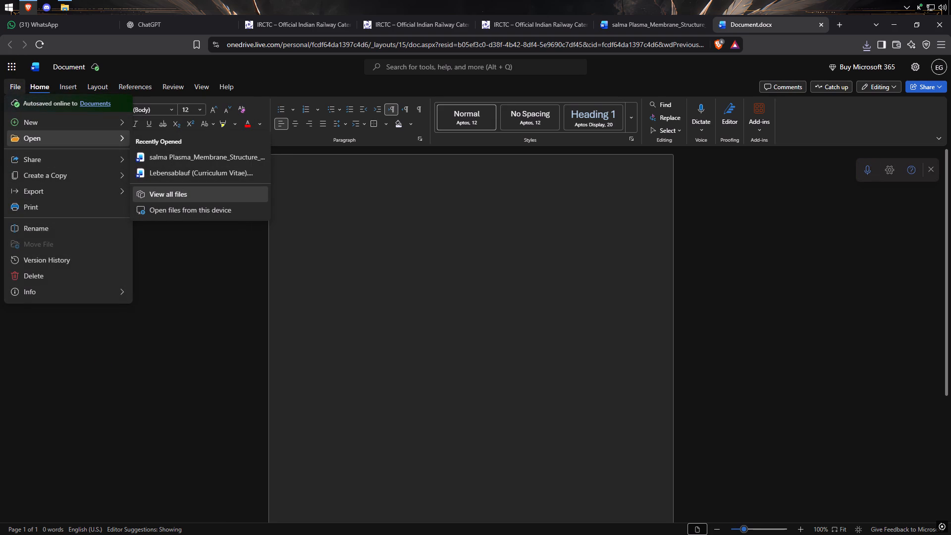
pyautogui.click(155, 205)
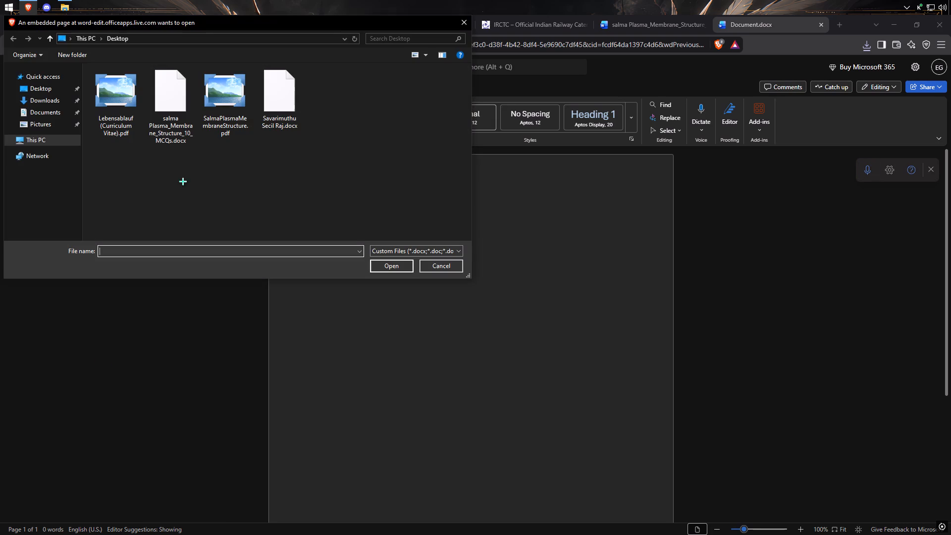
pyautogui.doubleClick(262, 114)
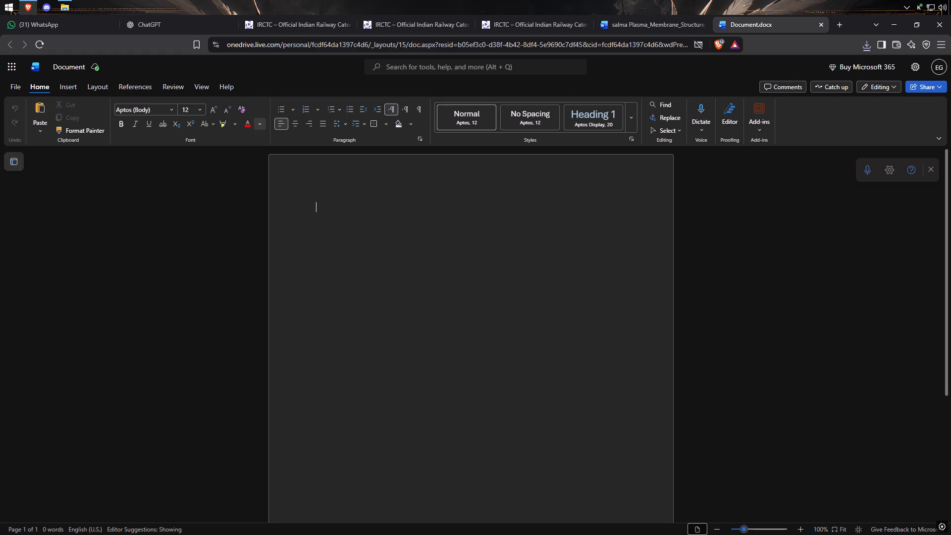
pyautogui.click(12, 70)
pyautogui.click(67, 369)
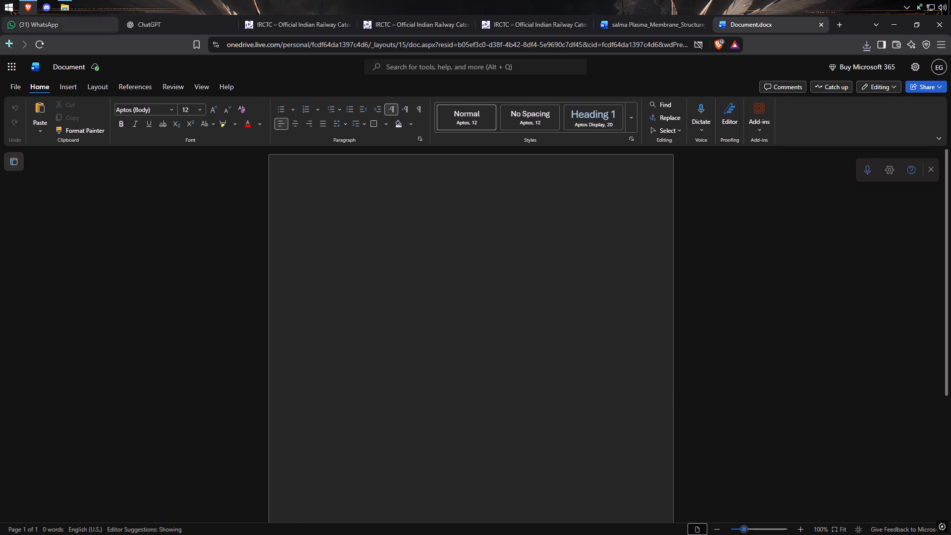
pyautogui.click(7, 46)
# Go back from the Plasma Membrane document to the Word home page and upload the Desktop .docx file named after a person.
pyautogui.click(663, 24)
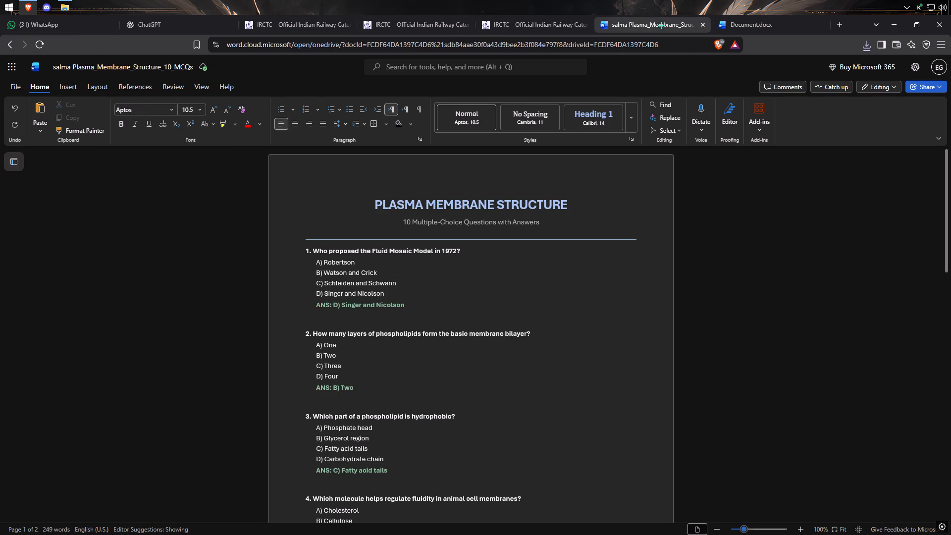
pyautogui.click(6, 39)
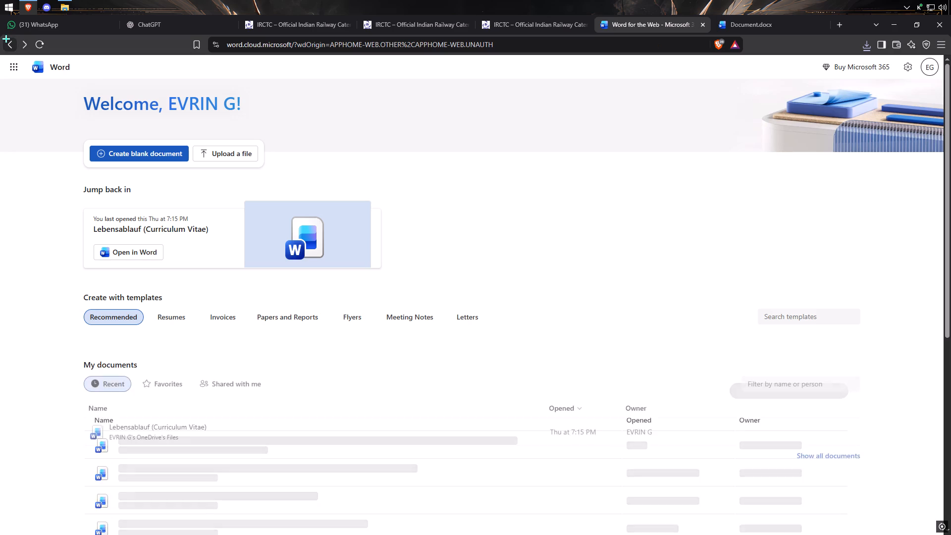
pyautogui.click(226, 143)
pyautogui.click(227, 147)
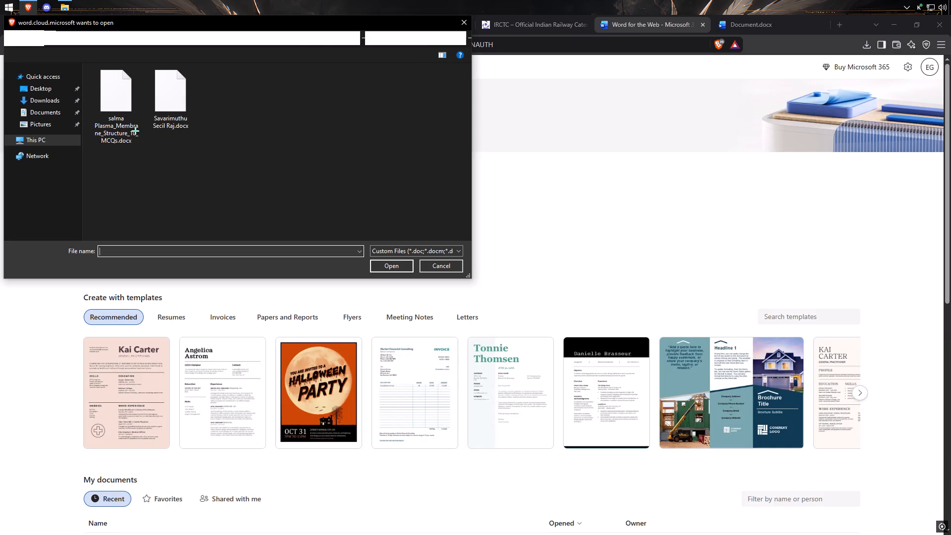
pyautogui.doubleClick(174, 98)
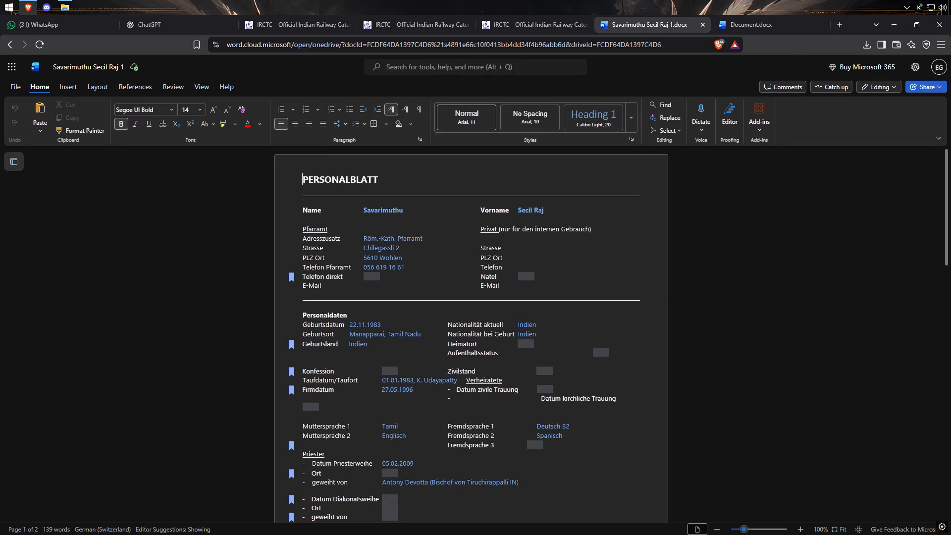
# Look through both pages of the PERSONALBLATT form to examine its filled and empty fields.
pyautogui.scroll(-9, 489, 278)
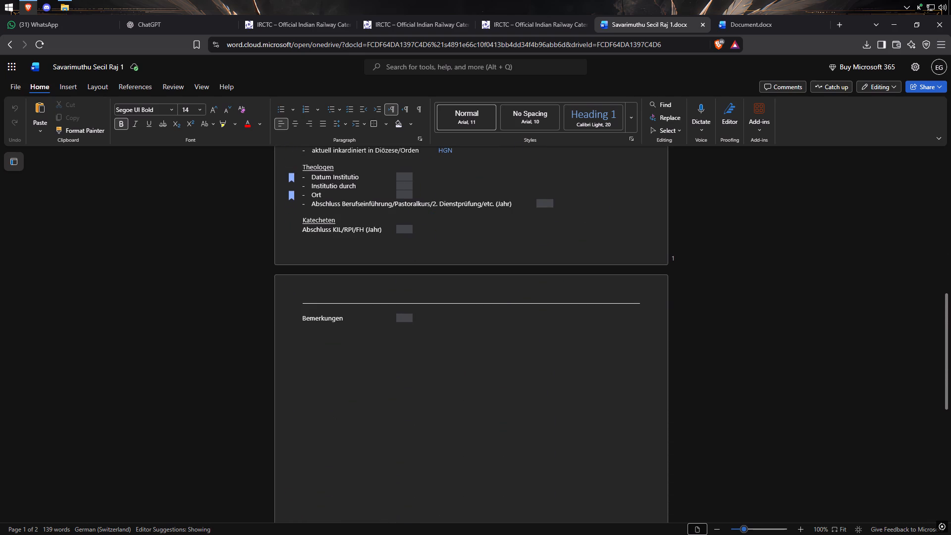
pyautogui.scroll(12, 498, 311)
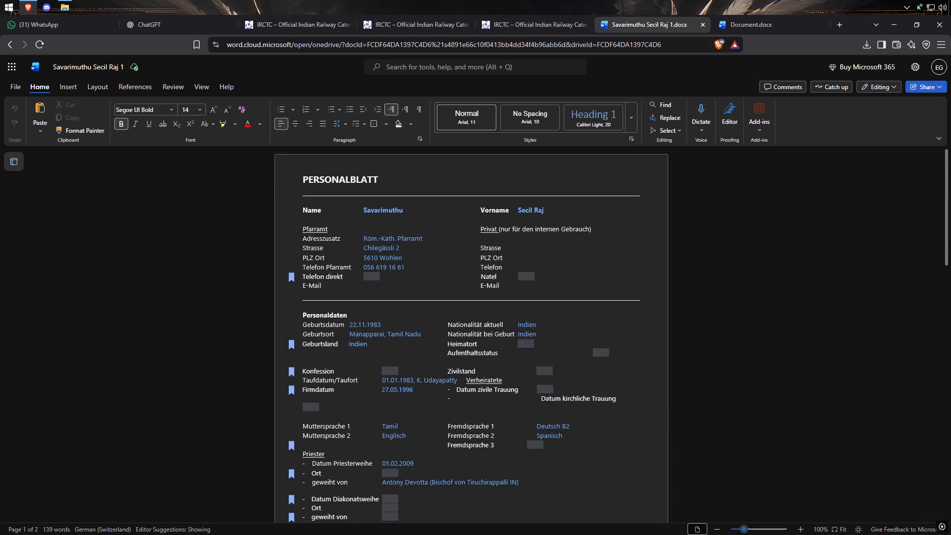
# Place the cursor in the empty Konfession field under Personaldaten.
pyautogui.click(391, 376)
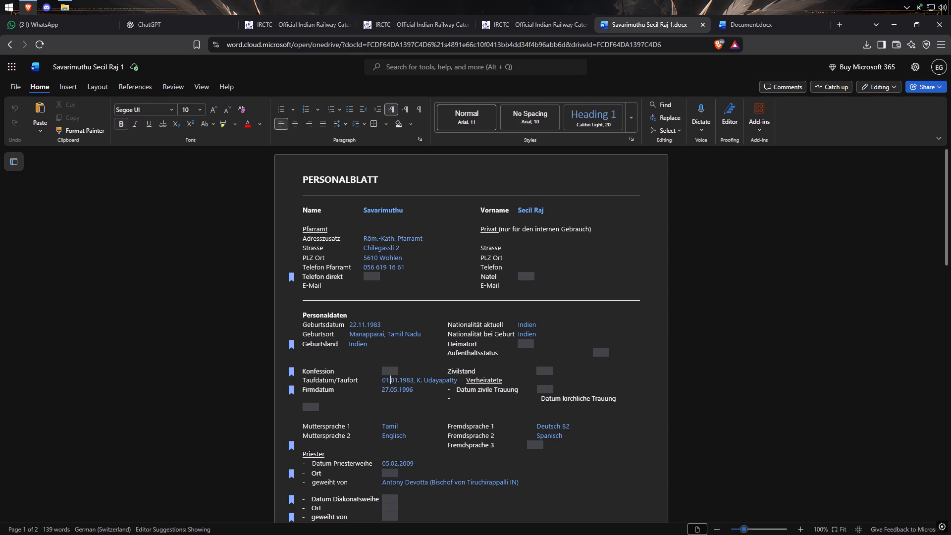
pyautogui.click(391, 370)
pyautogui.click(392, 372)
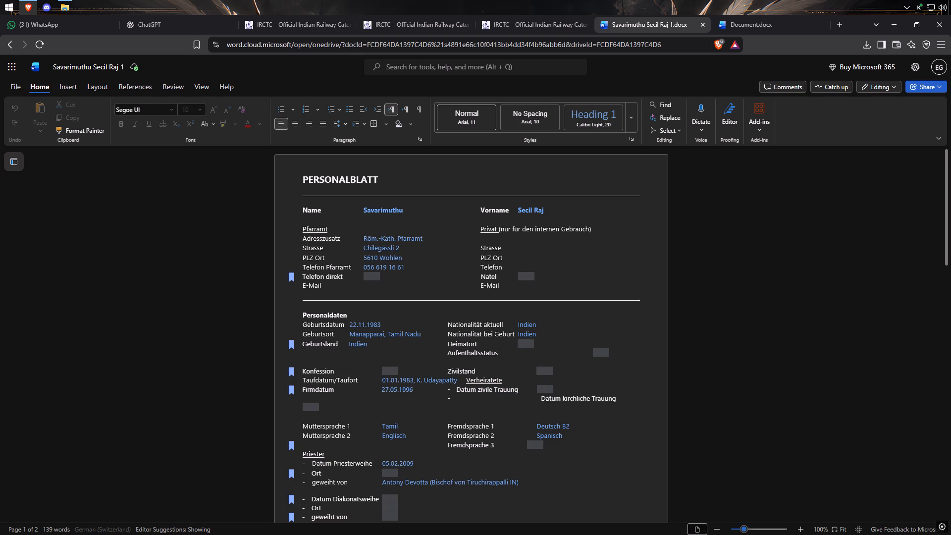
# Review the form's sections from Personaldaten through Katecheten to check which entries are still missing.
pyautogui.scroll(1, 379, 333)
pyautogui.scroll(-4, 379, 336)
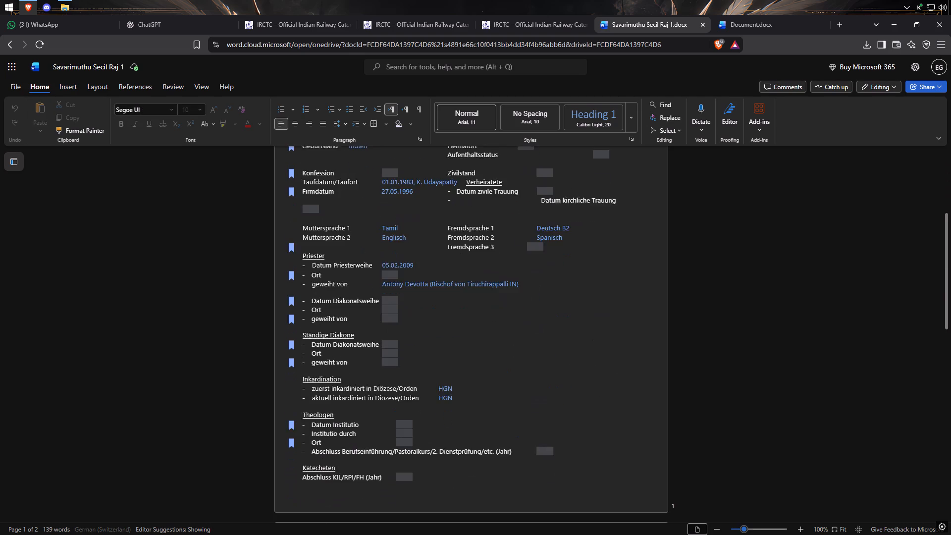
pyautogui.scroll(-10, 395, 328)
pyautogui.scroll(11, 397, 328)
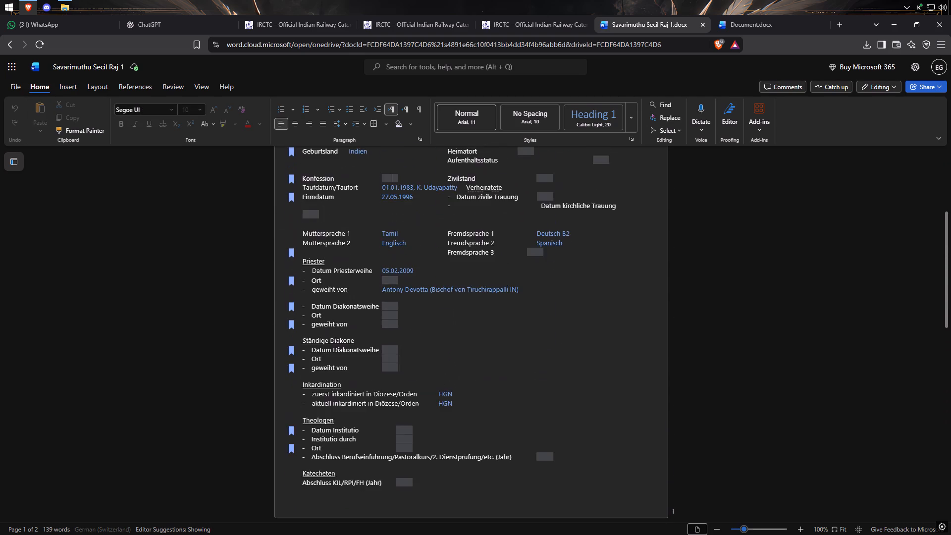
pyautogui.scroll(6, 400, 343)
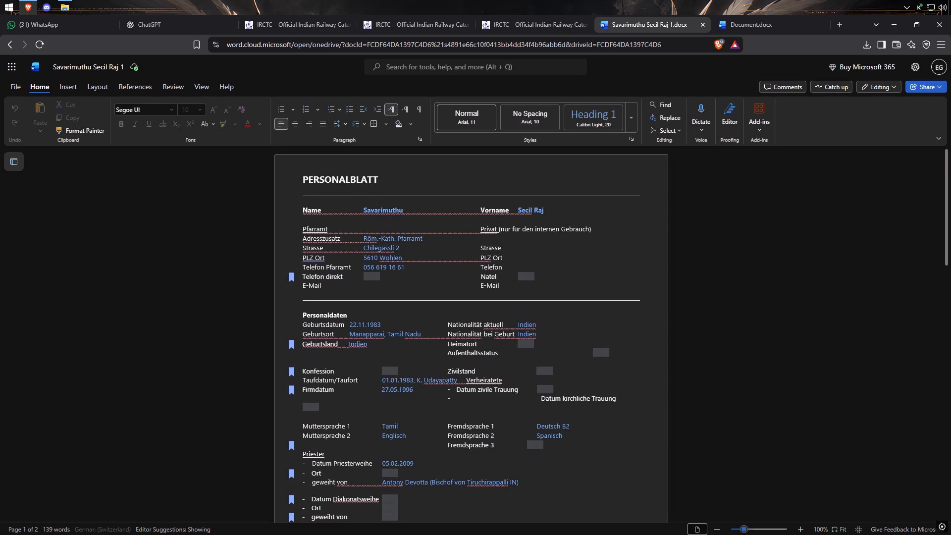
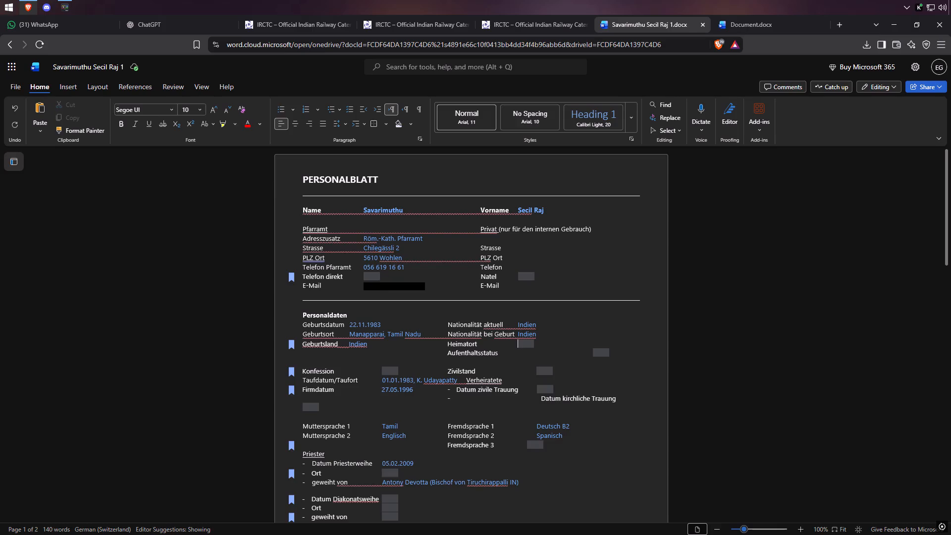
# Select only the place name K. Udayapatty, without the date, in the Taufdatum/Taufort entry under Personaldaten.
pyautogui.moveTo(379, 378); pyautogui.dragTo(444, 380)
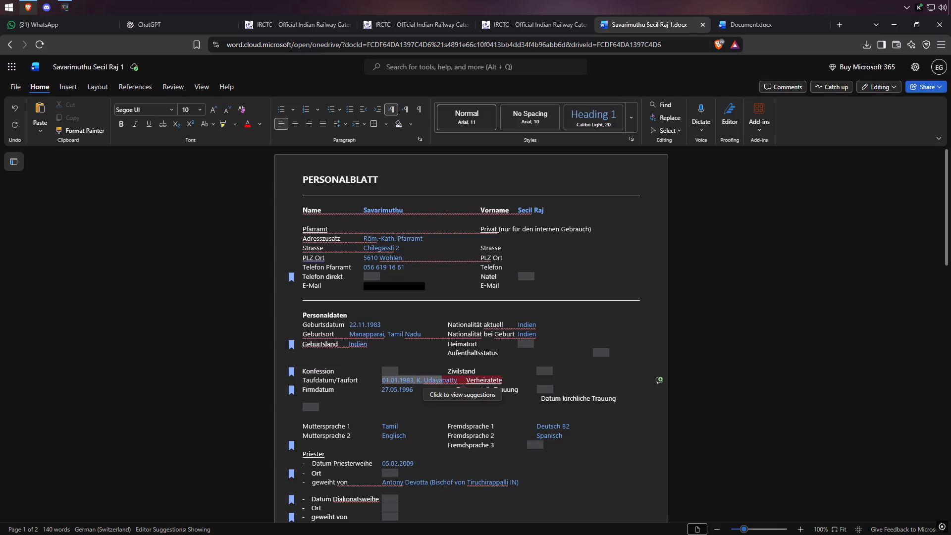
pyautogui.moveTo(444, 380); pyautogui.dragTo(456, 378)
pyautogui.click(416, 380)
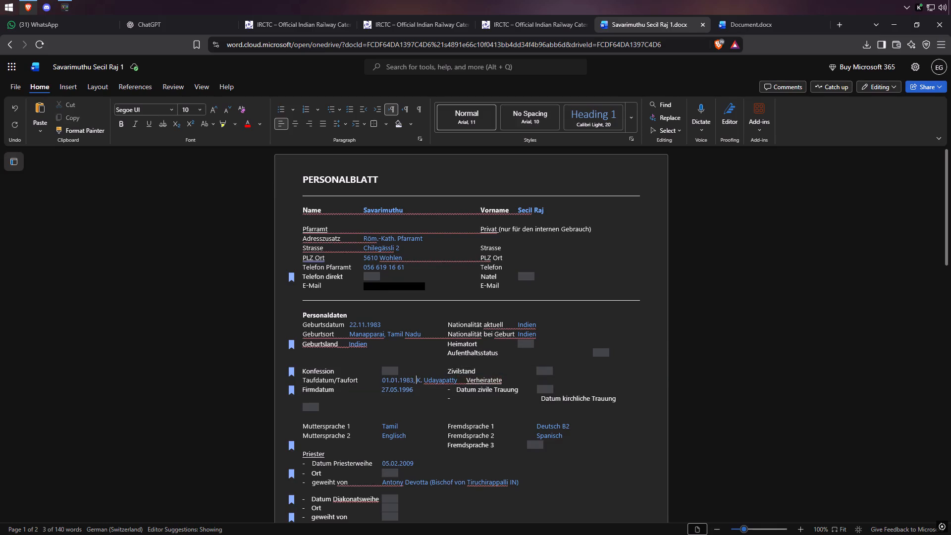
pyautogui.moveTo(416, 380); pyautogui.dragTo(458, 380)
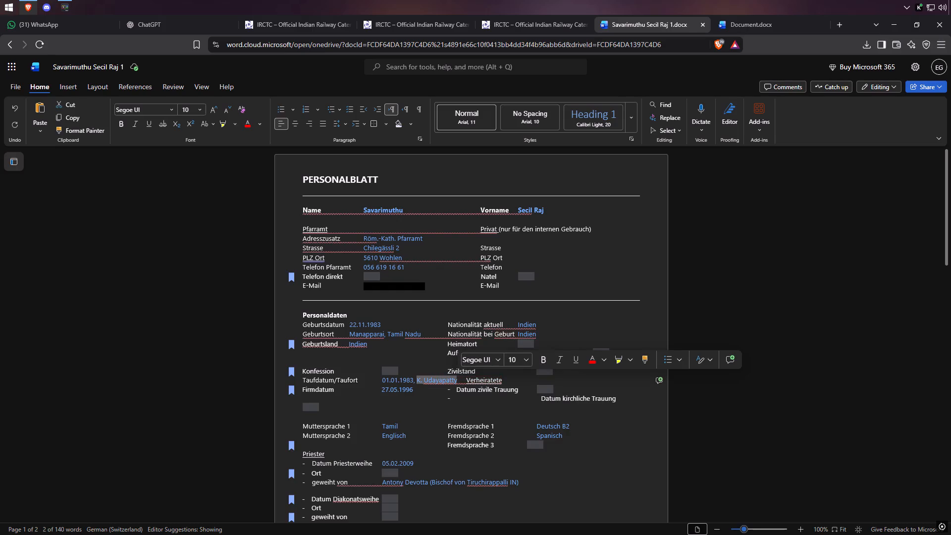
# Copy the selected place name K. Udayapatty from the Taufort entry into the empty Heimatort field under Personaldaten.
pyautogui.hotkey('ctrl', 'c')
pyautogui.click(523, 346)
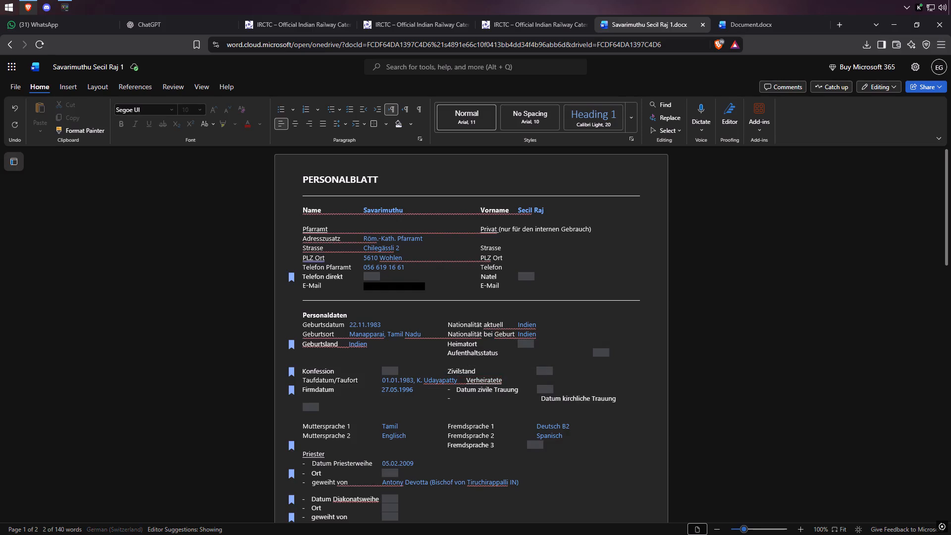
pyautogui.keyDown('ctrl'); pyautogui.click(519, 344); pyautogui.keyUp('ctrl')
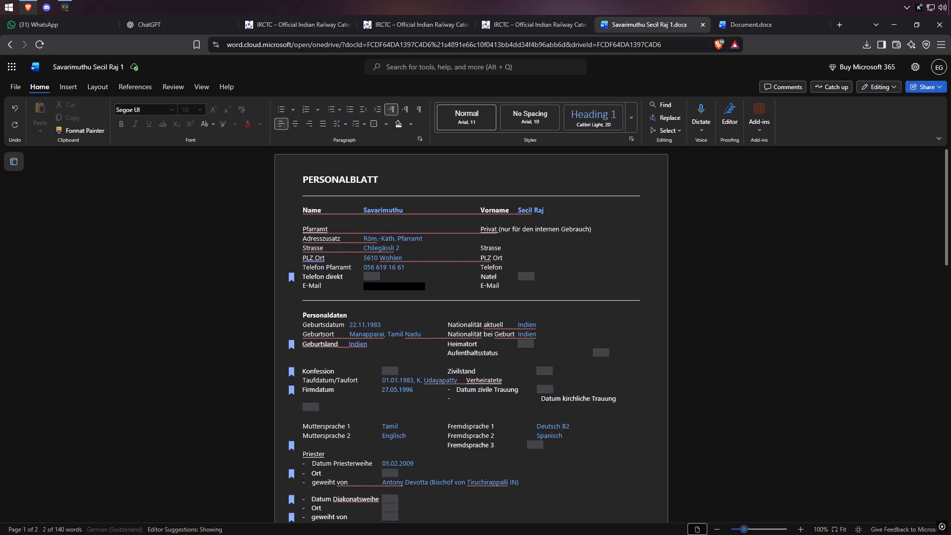
pyautogui.keyDown('ctrl'); pyautogui.click(517, 344); pyautogui.keyUp('ctrl')
pyautogui.hotkey('ctrl', 'v')
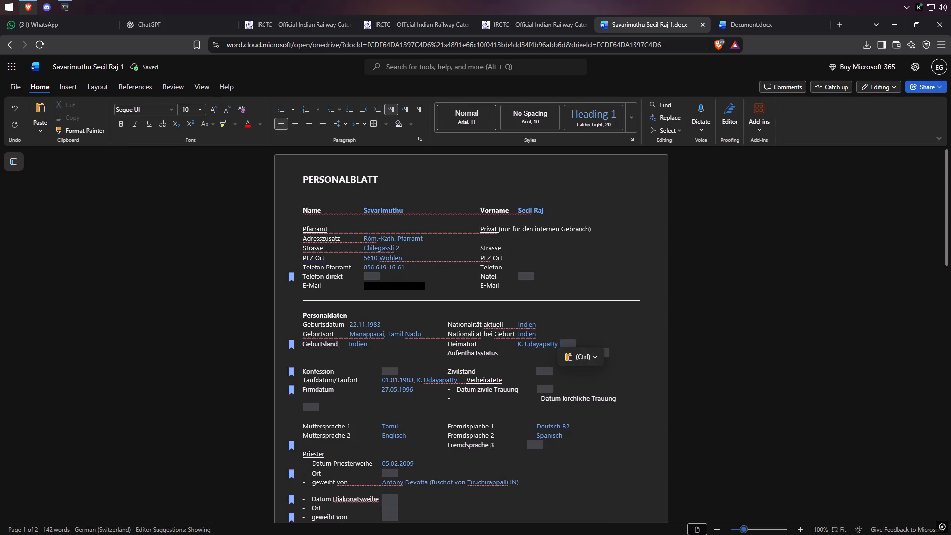
# Delete the leftover grey placeholder field following K. Udayapatty in the Heimatort entry.
pyautogui.click(603, 338)
pyautogui.click(636, 371)
pyautogui.click(572, 340)
pyautogui.click(575, 344)
pyautogui.press('BackSpace')
pyautogui.press('BackSpace')
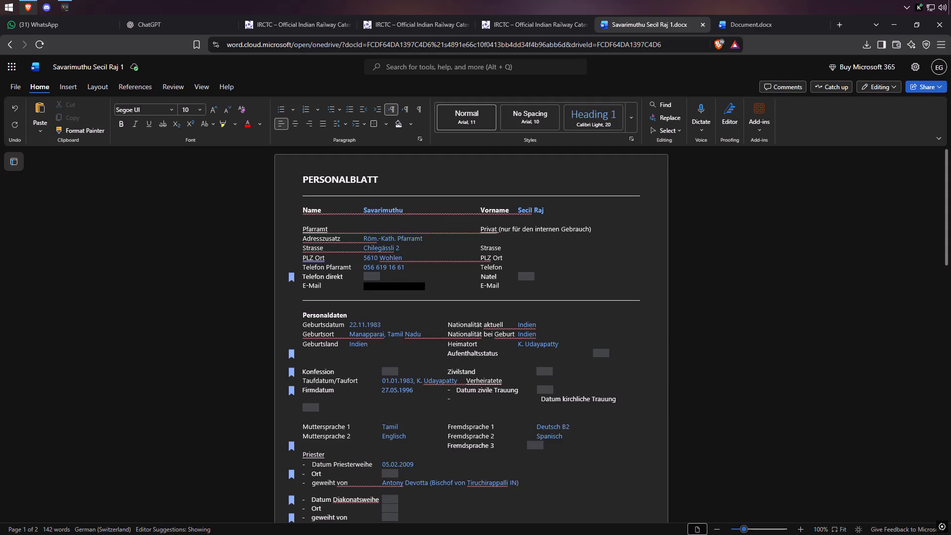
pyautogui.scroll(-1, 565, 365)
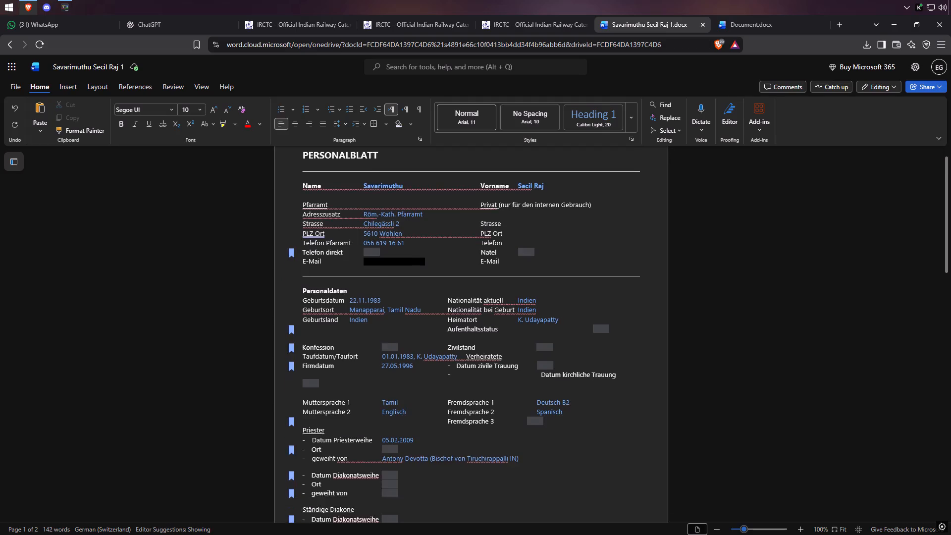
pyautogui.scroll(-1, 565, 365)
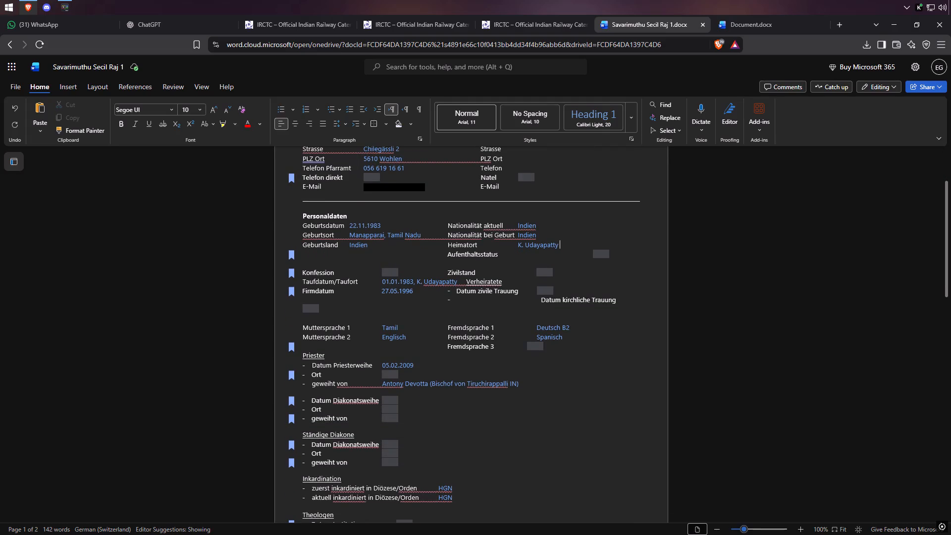
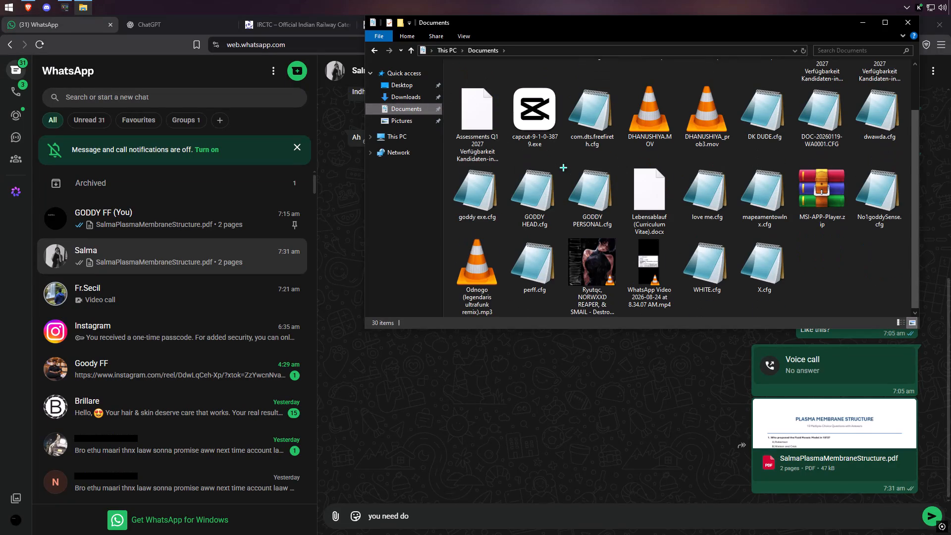
# Check the file properties of the Assessments Q1 2027 Verfügbarkeit Kandidaten-innen XLSX file in the Documents folder.
pyautogui.scroll(1, 559, 215)
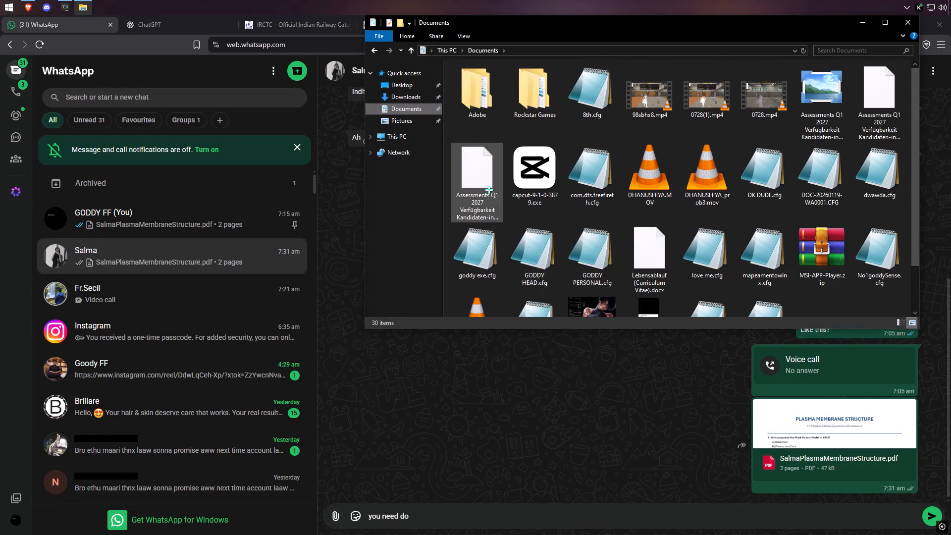
pyautogui.rightClick(489, 190)
pyautogui.click(532, 370)
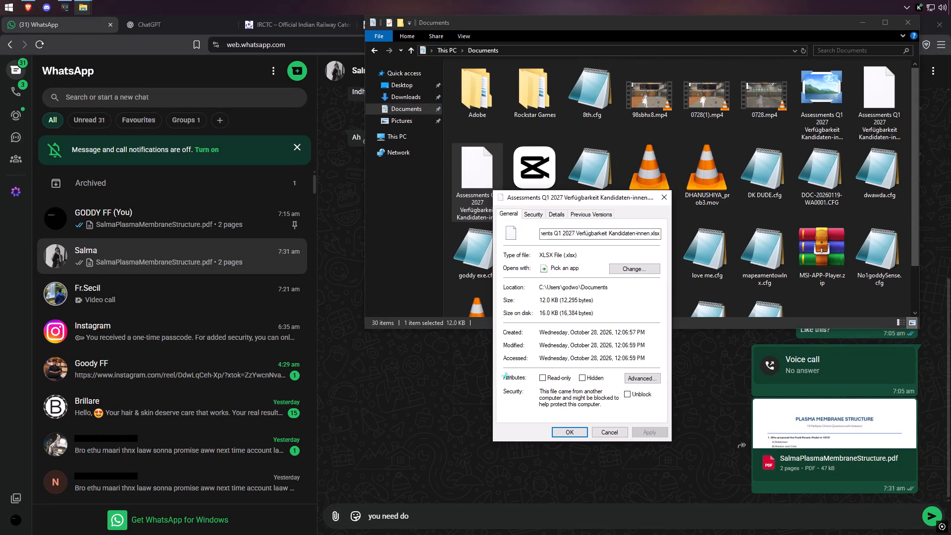
pyautogui.click(663, 203)
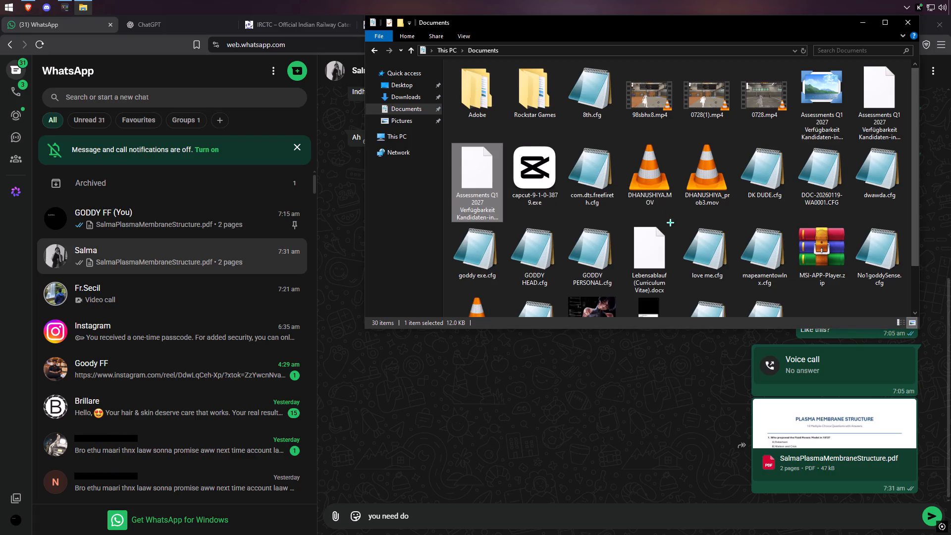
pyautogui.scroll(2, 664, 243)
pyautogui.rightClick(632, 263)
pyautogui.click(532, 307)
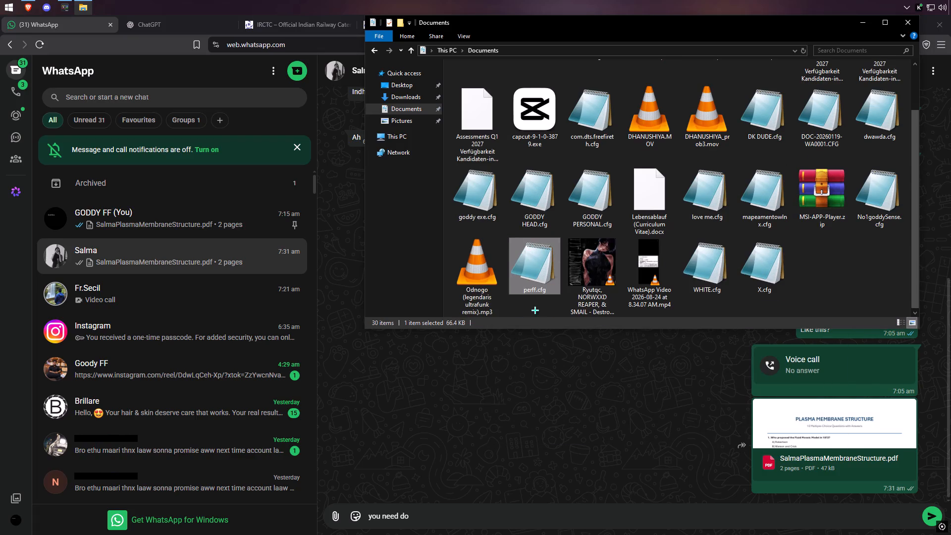
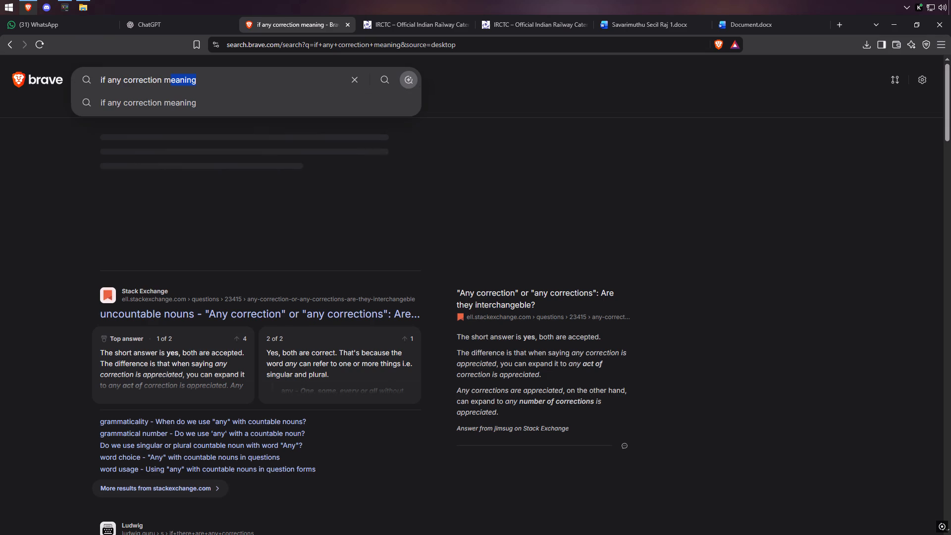
# Replace the word "meaning" in the web search query so that it reads "if any correction let me kn".
pyautogui.moveTo(171, 78); pyautogui.dragTo(165, 80)
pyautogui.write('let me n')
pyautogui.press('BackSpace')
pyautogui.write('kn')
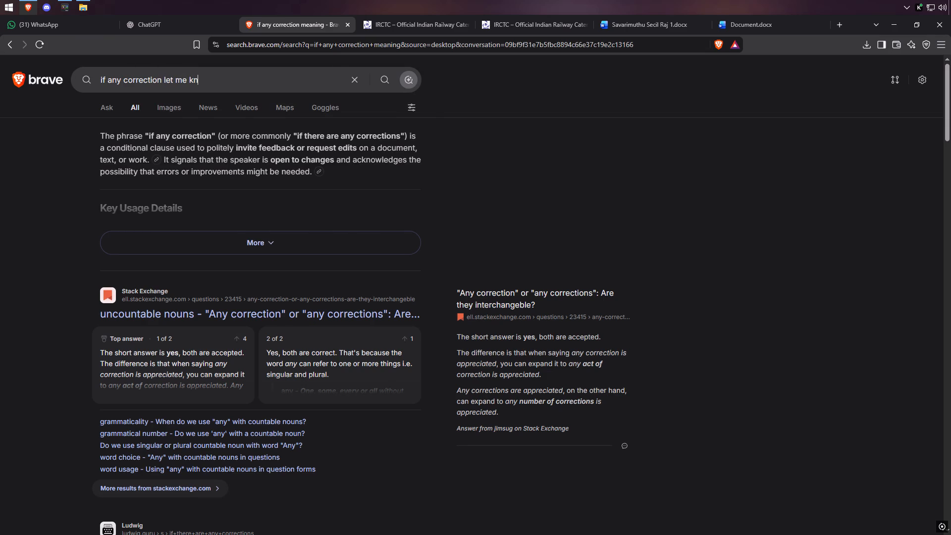
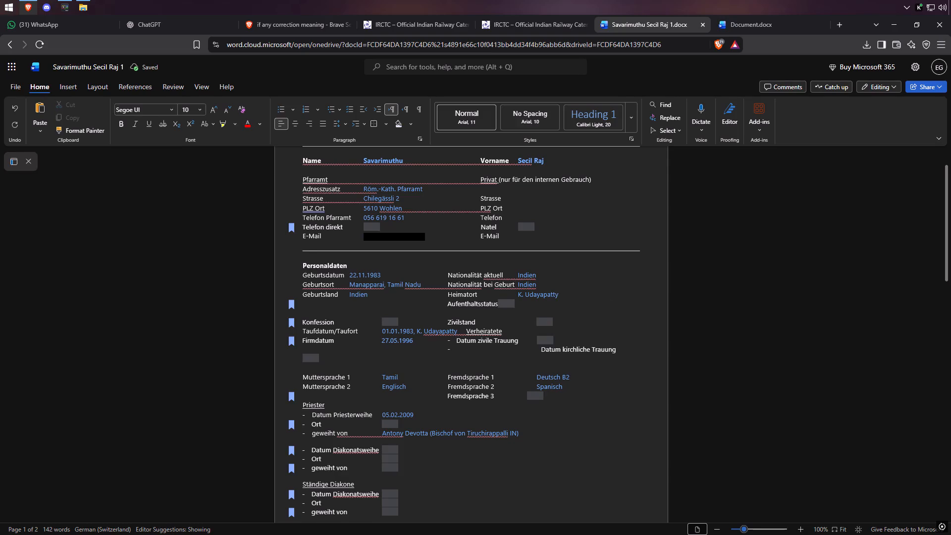
# Insert spaces after the Aufenthaltsstatus label under Personaldaten so its empty field lines up with the Heimatort entry above.
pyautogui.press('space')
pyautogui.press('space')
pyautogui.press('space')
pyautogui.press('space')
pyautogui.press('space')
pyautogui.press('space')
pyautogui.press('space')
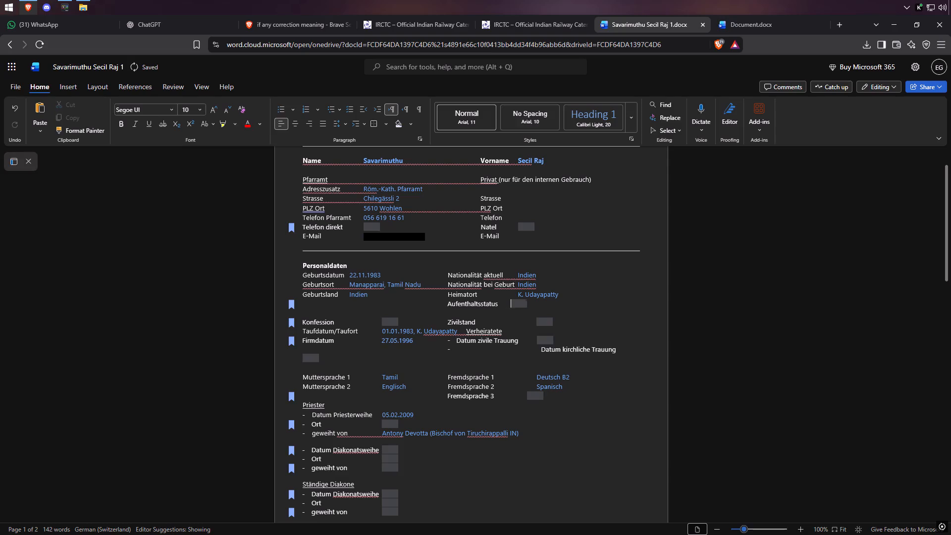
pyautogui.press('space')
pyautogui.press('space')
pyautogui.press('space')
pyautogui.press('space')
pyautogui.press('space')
pyautogui.press('BackSpace')
# Select only the empty Aufenthaltsstatus field, without its label or the Heimatort entry above.
pyautogui.moveTo(532, 303); pyautogui.dragTo(528, 299)
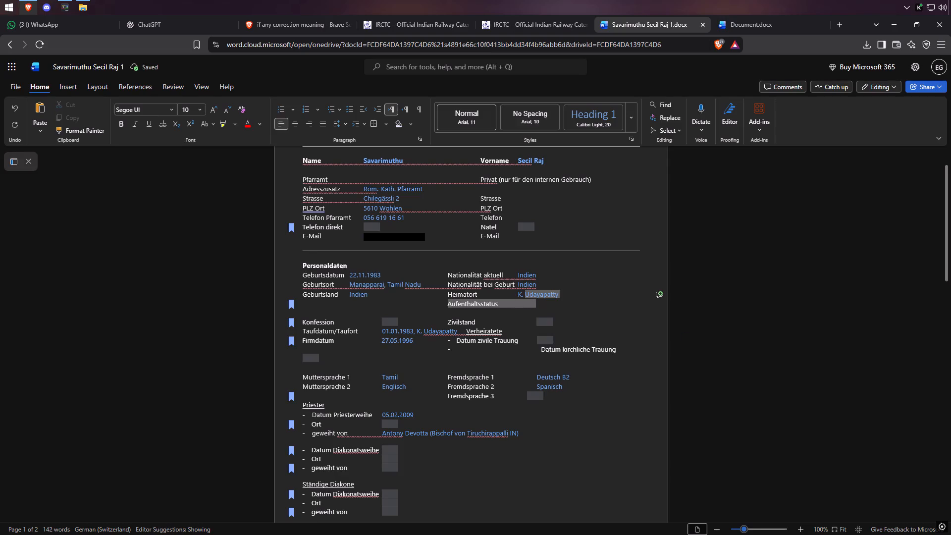
pyautogui.moveTo(528, 299); pyautogui.dragTo(519, 300)
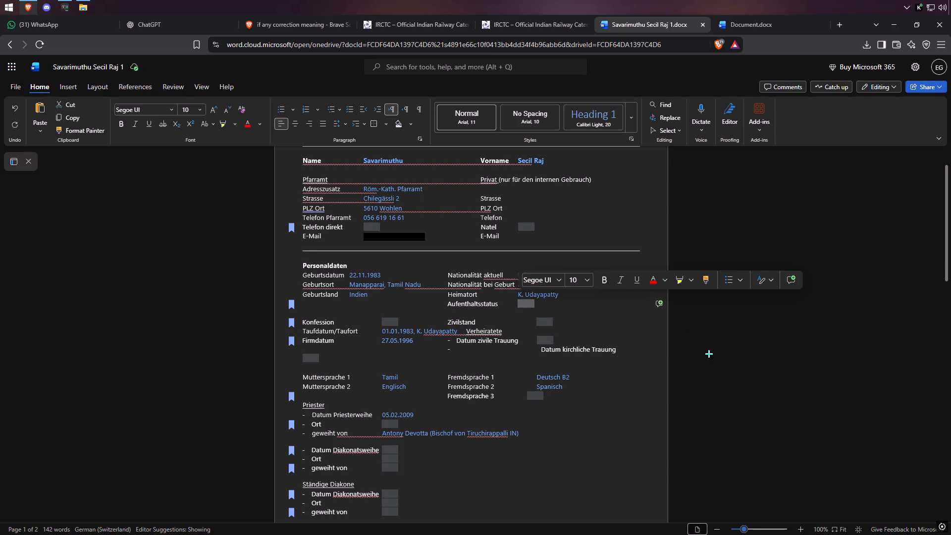
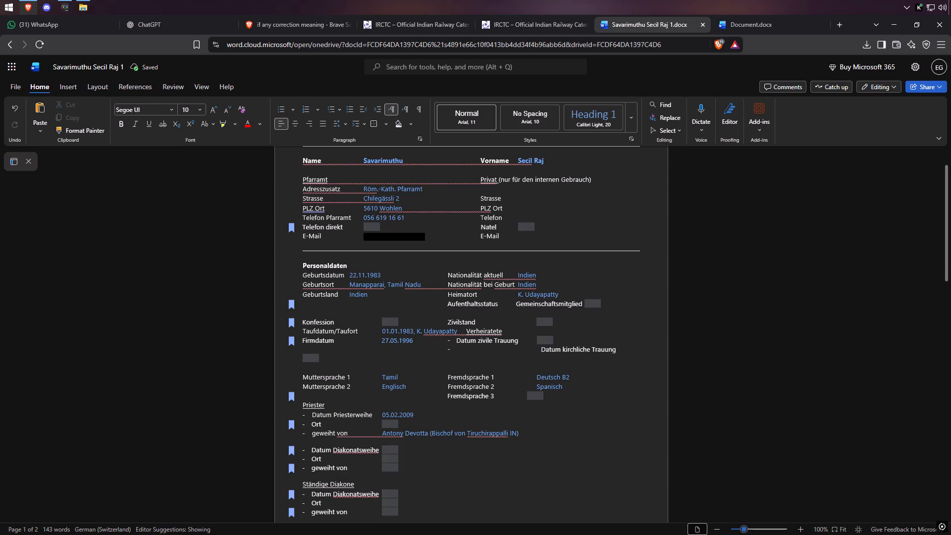
# Insert a space before Gemeinschaftsmitglied in the Aufenthaltsstatus line to align it with the Heimatort entry above.
pyautogui.moveTo(602, 306); pyautogui.dragTo(584, 303)
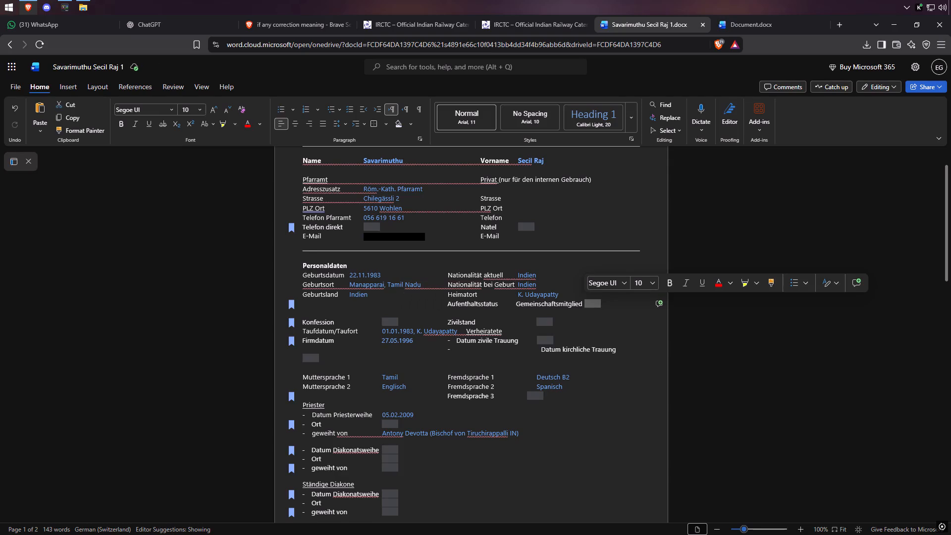
pyautogui.click(513, 305)
pyautogui.click(516, 305)
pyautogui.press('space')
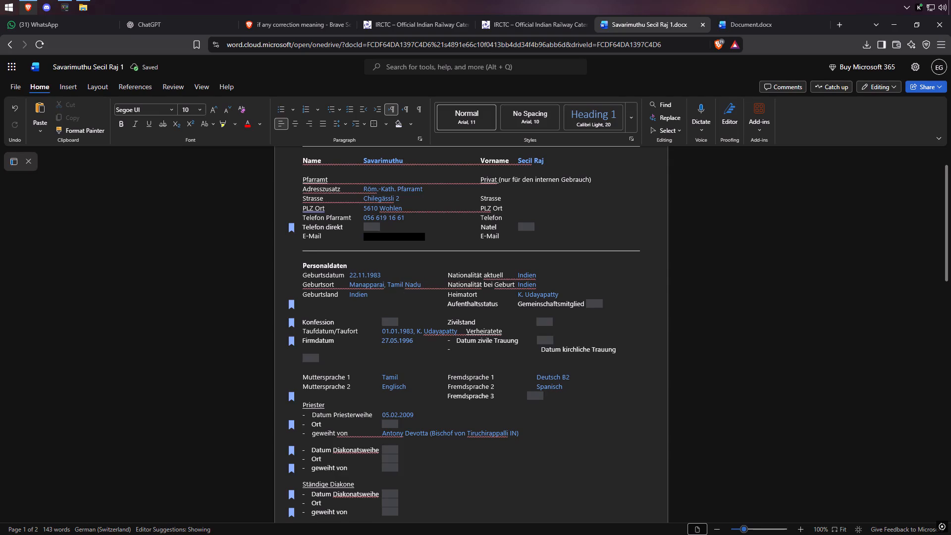
# Replace Gemeinschaftsmitglied in the Aufenthaltsstatus line with a copy of the blue Heimatort entry K. Udayapatty.
pyautogui.moveTo(517, 294); pyautogui.dragTo(559, 294)
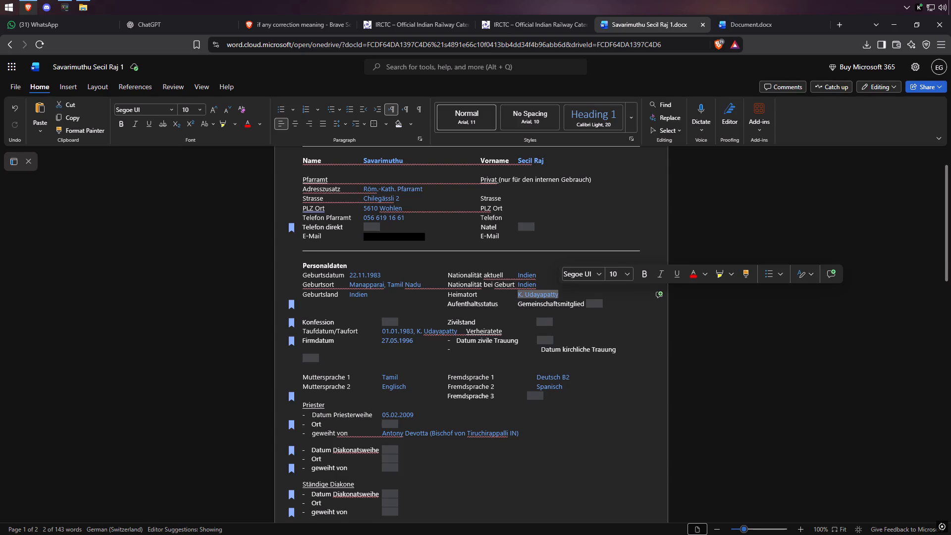
pyautogui.hotkey('ctrl', 'c')
pyautogui.keyDown('ctrl'); pyautogui.moveTo(517, 303); pyautogui.dragTo(568, 303); pyautogui.keyUp('ctrl')
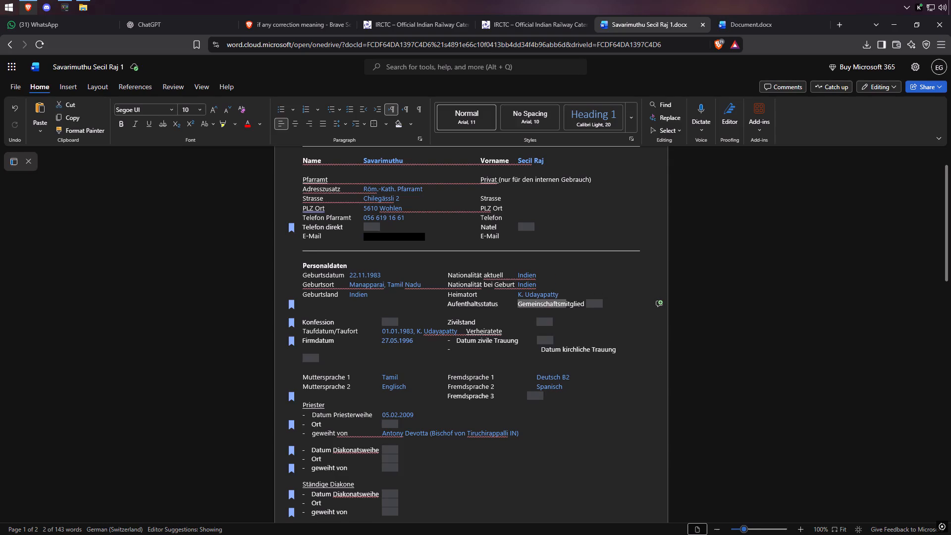
pyautogui.keyDown('ctrl'); pyautogui.moveTo(568, 303); pyautogui.dragTo(582, 303); pyautogui.keyUp('ctrl')
pyautogui.hotkey('ctrl', 'v')
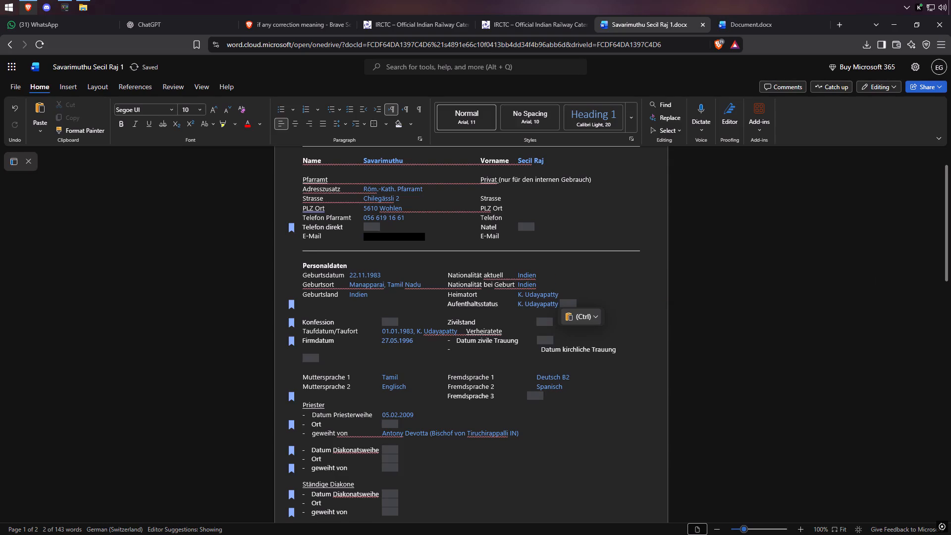
# Delete characters from the end of the pasted K. Udayapatty text in the Aufenthaltsstatus line.
pyautogui.press('BackSpace')
pyautogui.press('BackSpace')
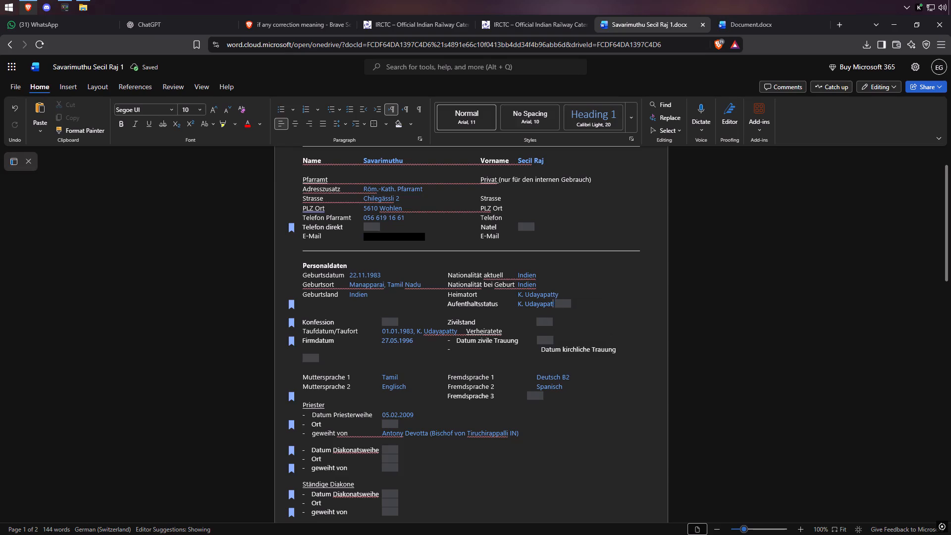
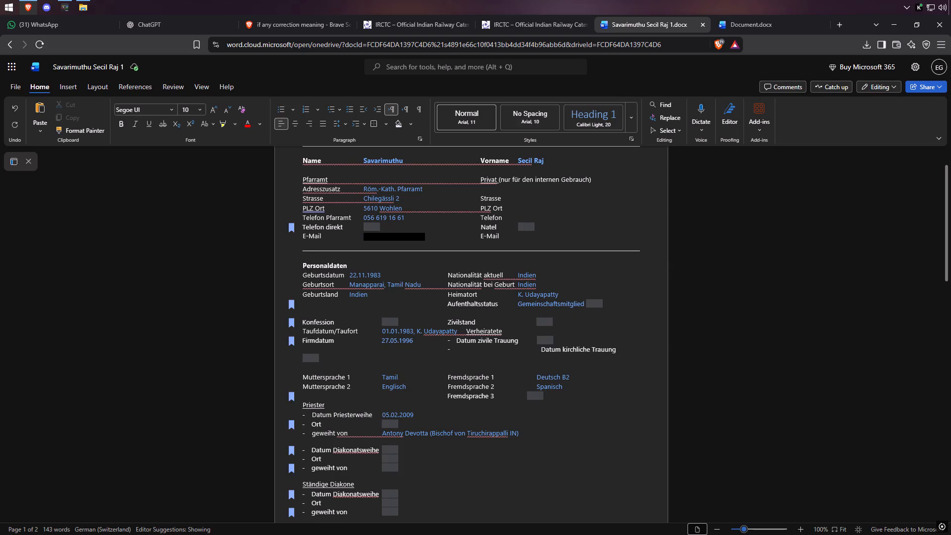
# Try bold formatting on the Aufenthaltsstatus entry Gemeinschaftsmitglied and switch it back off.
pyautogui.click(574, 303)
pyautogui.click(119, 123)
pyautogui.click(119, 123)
# Copy the first digit of the Taufdatum/Taufort date and place the cursor at the start of the empty Konfession field.
pyautogui.click(380, 321)
pyautogui.click(382, 333)
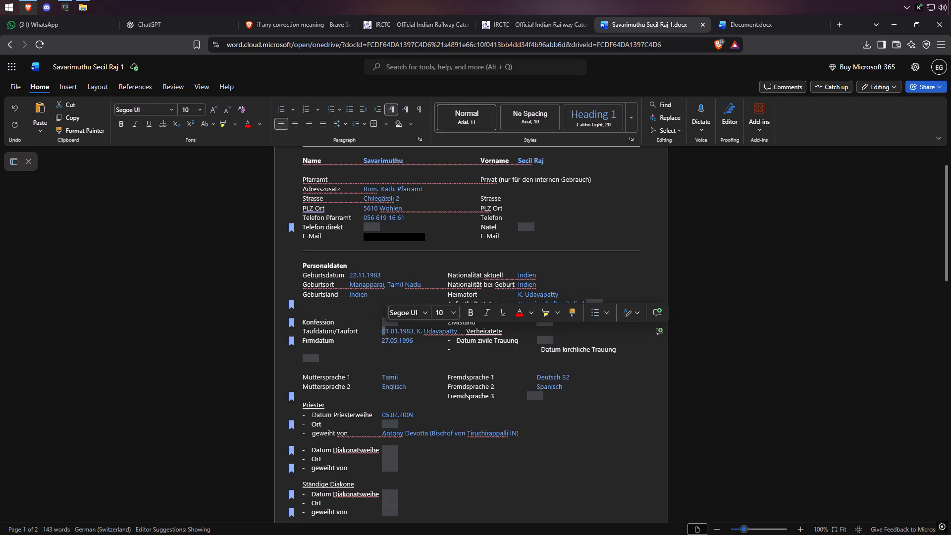
pyautogui.hotkey('ctrl', 'c')
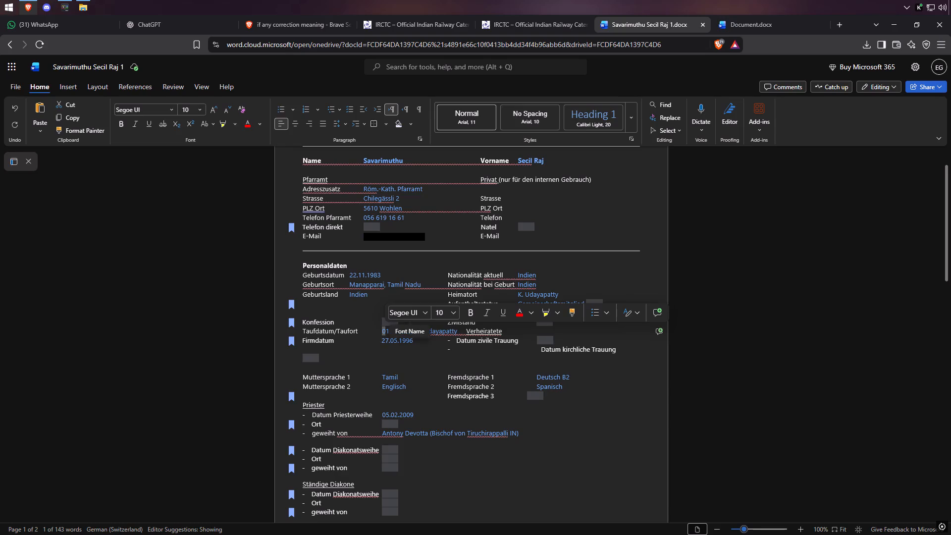
pyautogui.click(383, 322)
pyautogui.click(382, 318)
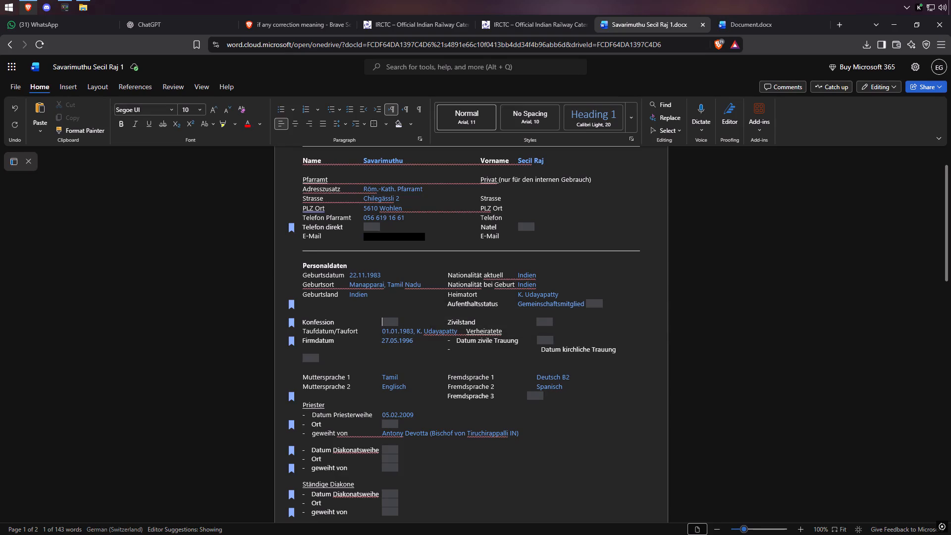
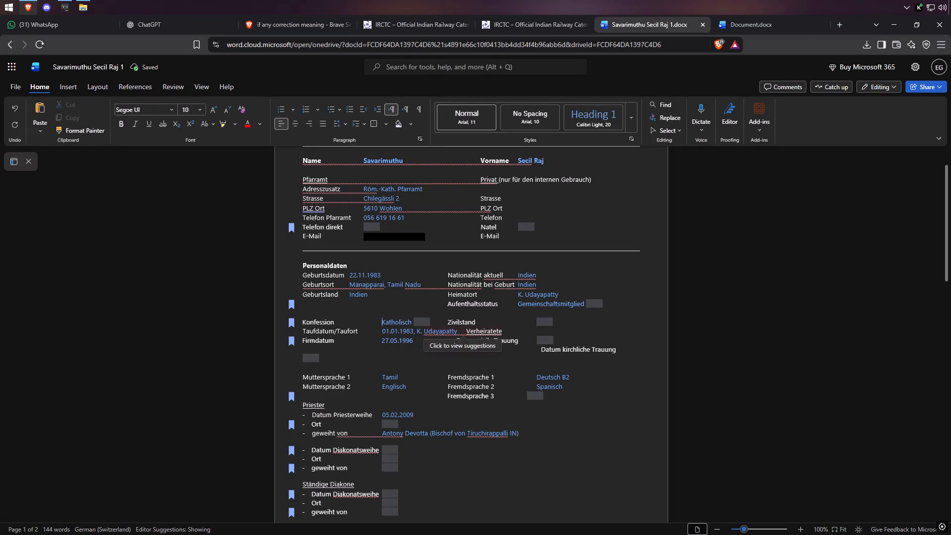
# Delete the leftover grey placeholder field after Gemeinschaftsmitglied in the Aufenthaltsstatus entry under Personaldaten.
pyautogui.click(563, 447)
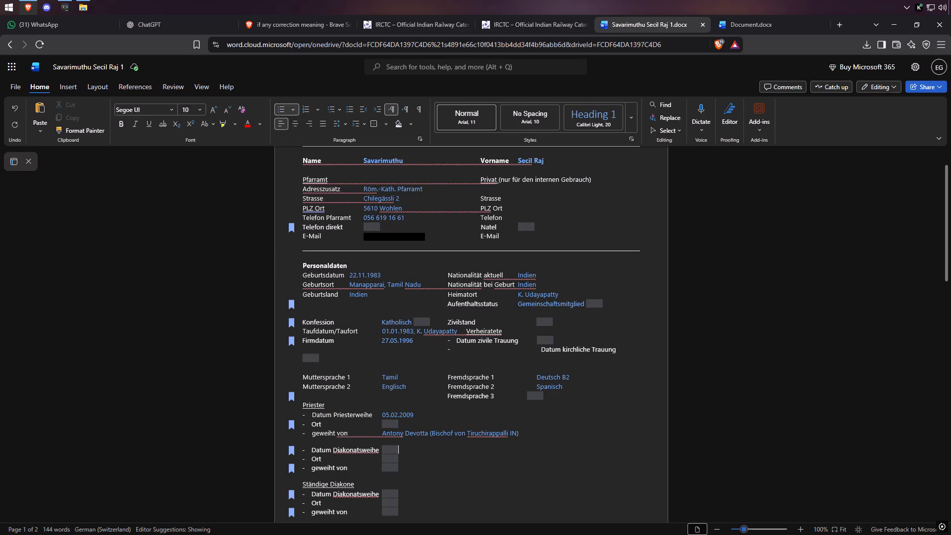
pyautogui.moveTo(605, 303); pyautogui.dragTo(584, 303)
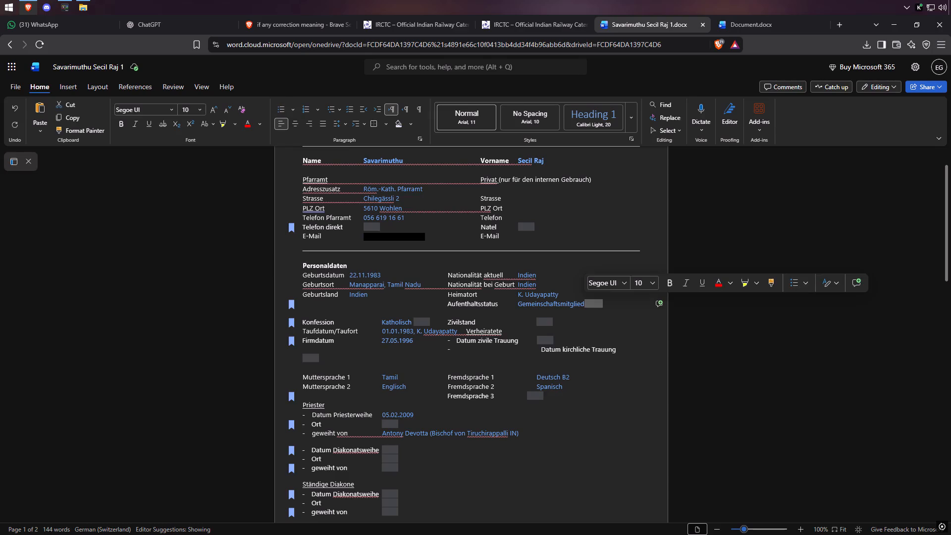
pyautogui.press('BackSpace')
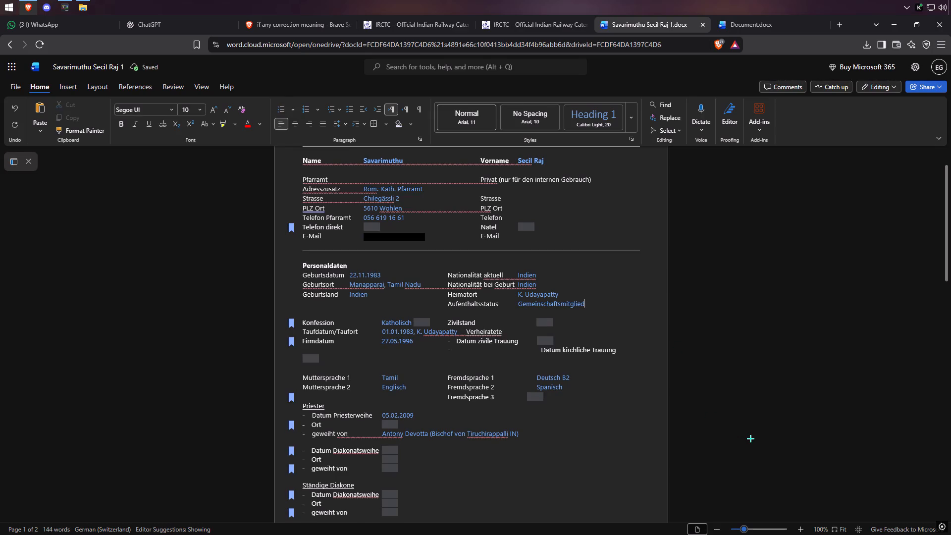
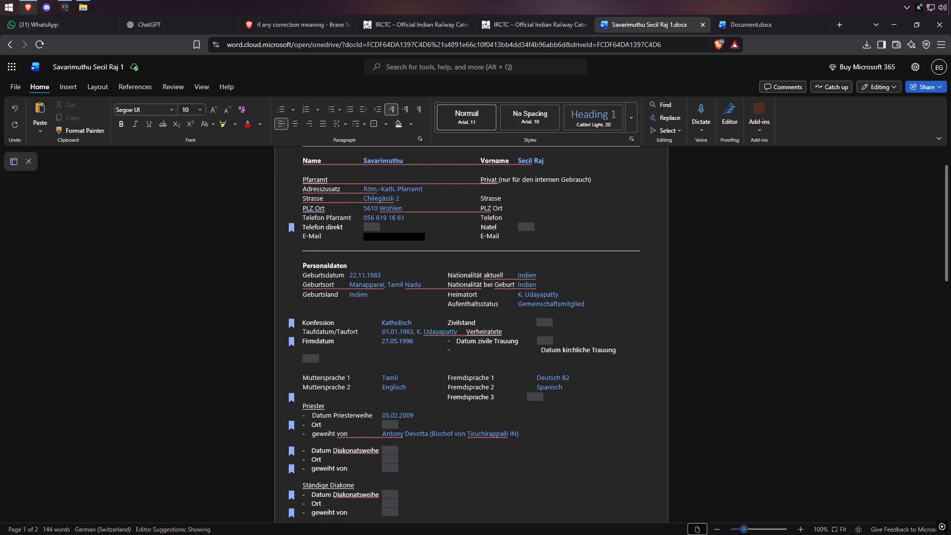
# Adjust the spacing after the Zivilstand label so its placeholder field lines up with the Aufenthaltsstatus value above.
pyautogui.press('BackSpace')
pyautogui.press('space')
pyautogui.press('space')
pyautogui.press('BackSpace')
pyautogui.press('BackSpace')
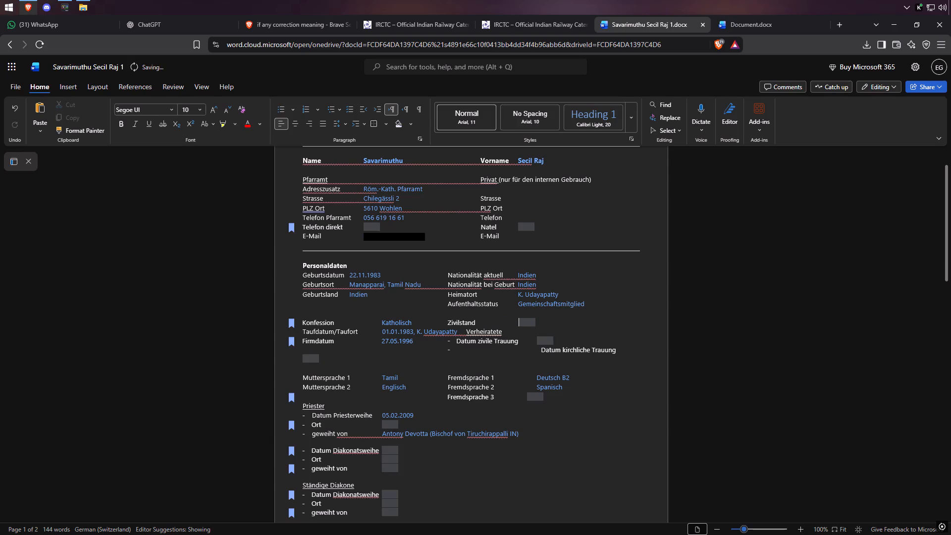
pyautogui.press('space')
# Copy part of the blue Katholisch text under Konfession, paste it before the Zivilstand placeholder and trim the pasted text.
pyautogui.click(400, 324)
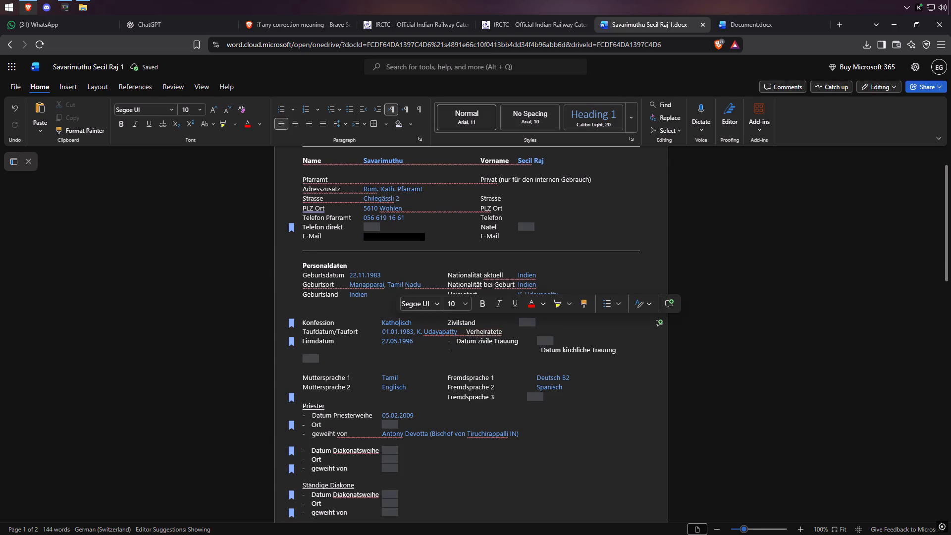
pyautogui.hotkey('ctrl', 'c')
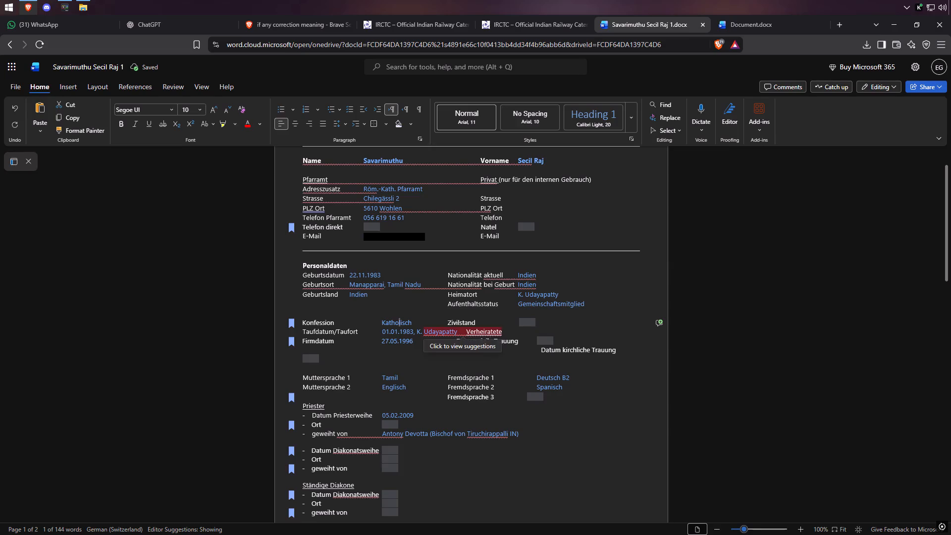
pyautogui.hotkey('ctrl', 'c')
pyautogui.click(520, 321)
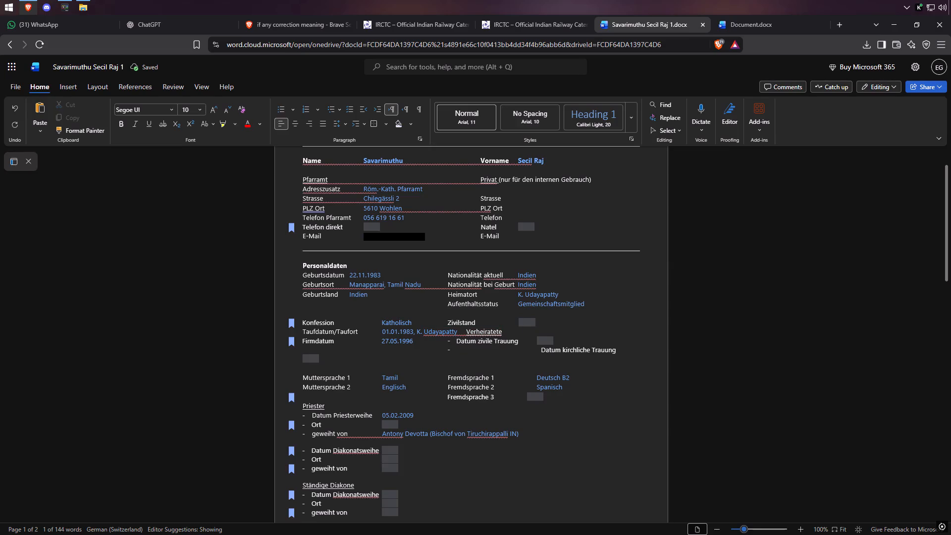
pyautogui.hotkey('ctrl', 'v')
pyautogui.press('BackSpace')
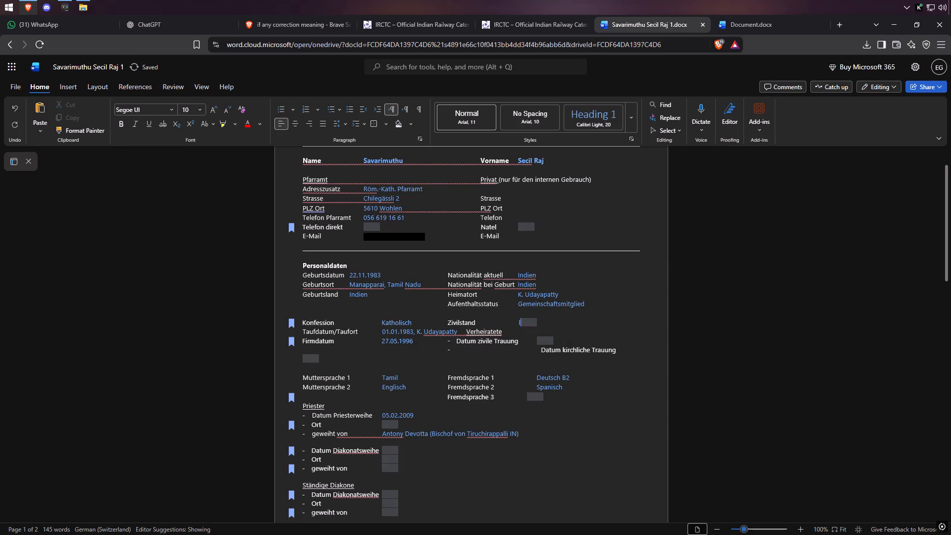
# Switch to the Documents folder in File Explorer.
pyautogui.hotkey('alt', 'Tab')
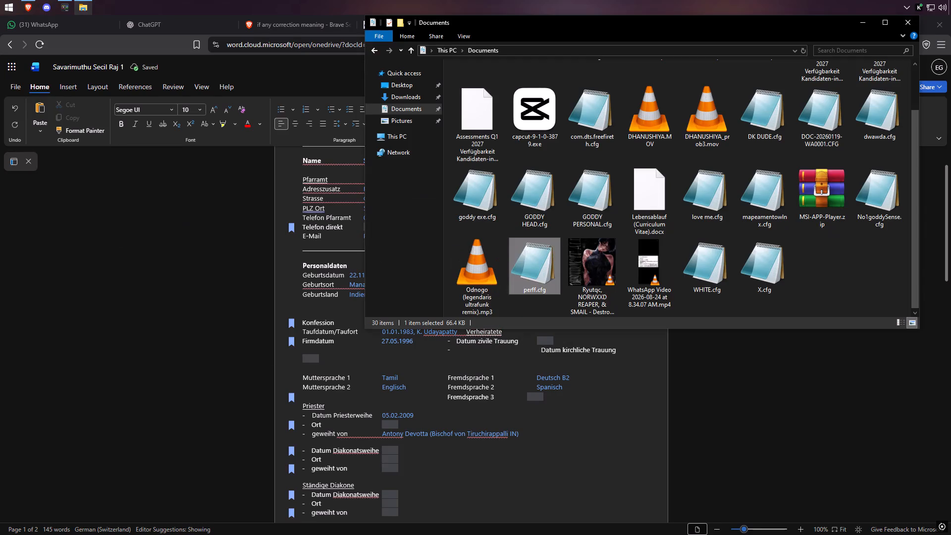
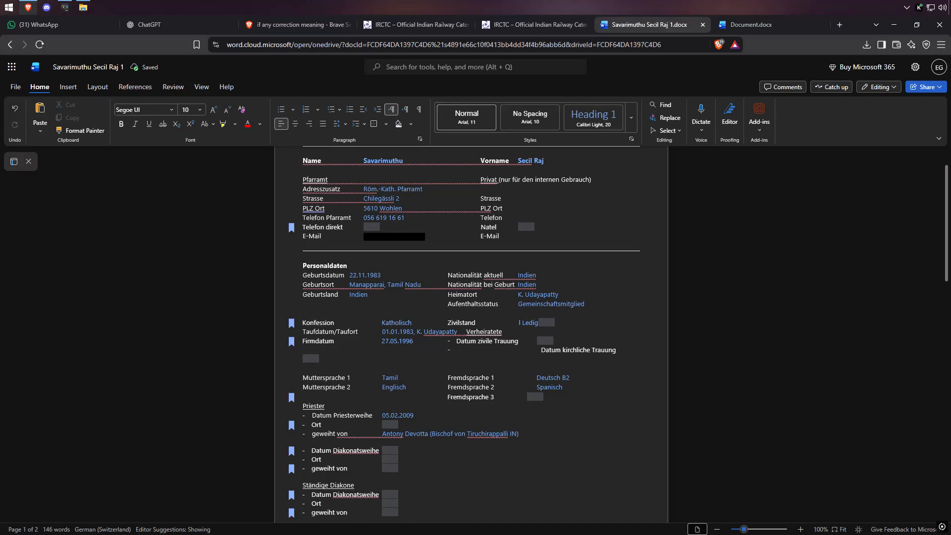
# Delete the stray letter and extra space in front of Ledig in the Zivilstand field.
pyautogui.click(522, 325)
pyautogui.press('BackSpace')
pyautogui.press('BackSpace')
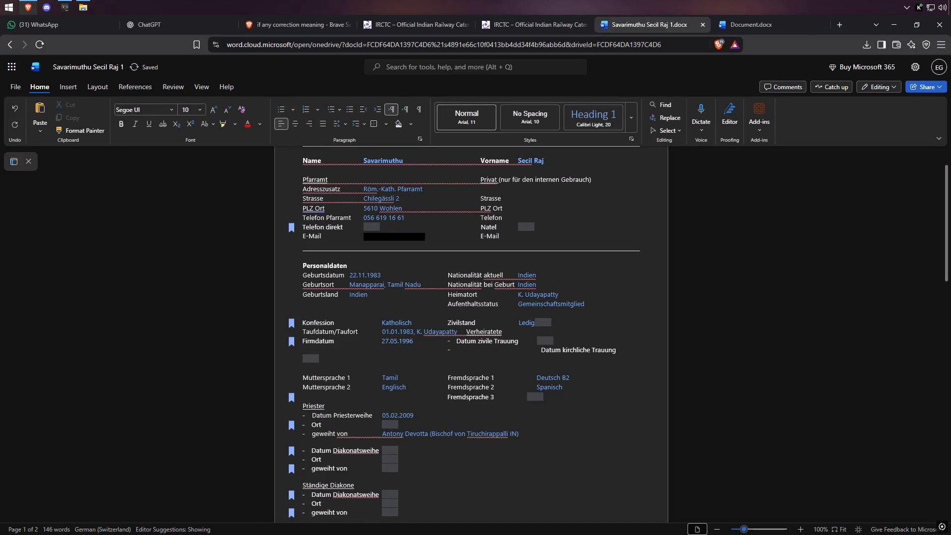
pyautogui.click(556, 327)
pyautogui.click(591, 330)
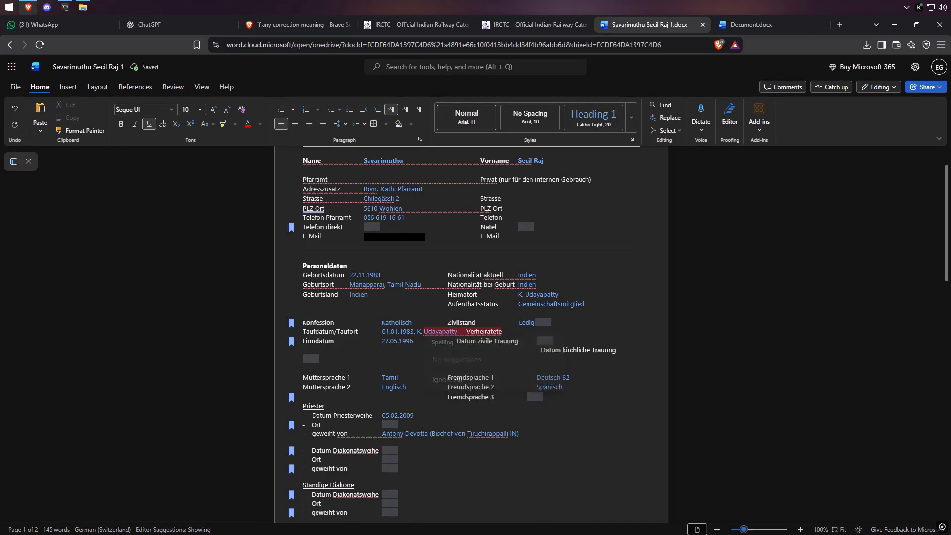
pyautogui.click(655, 342)
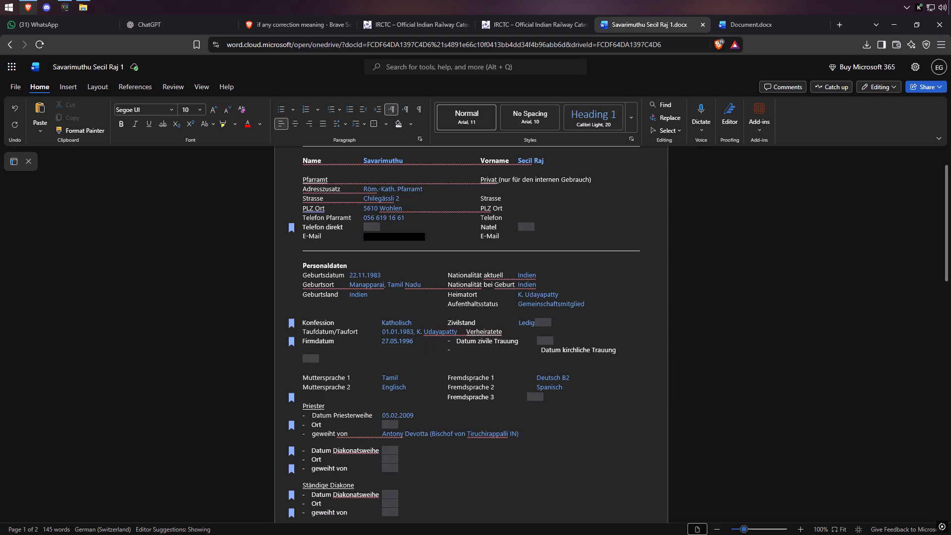
# Delete the word Verheiratete after the Taufdatum/Taufort entry.
pyautogui.moveTo(502, 333); pyautogui.dragTo(481, 333)
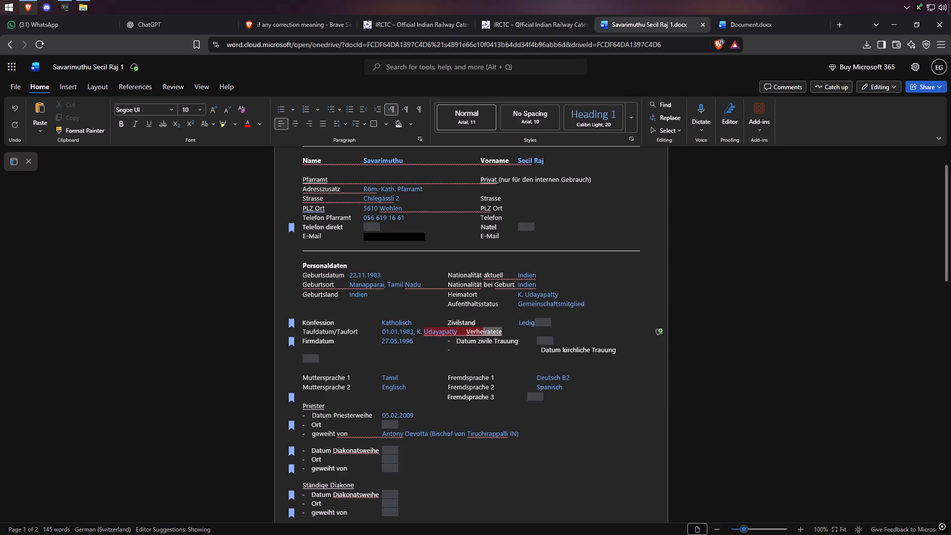
pyautogui.moveTo(481, 333); pyautogui.dragTo(464, 331)
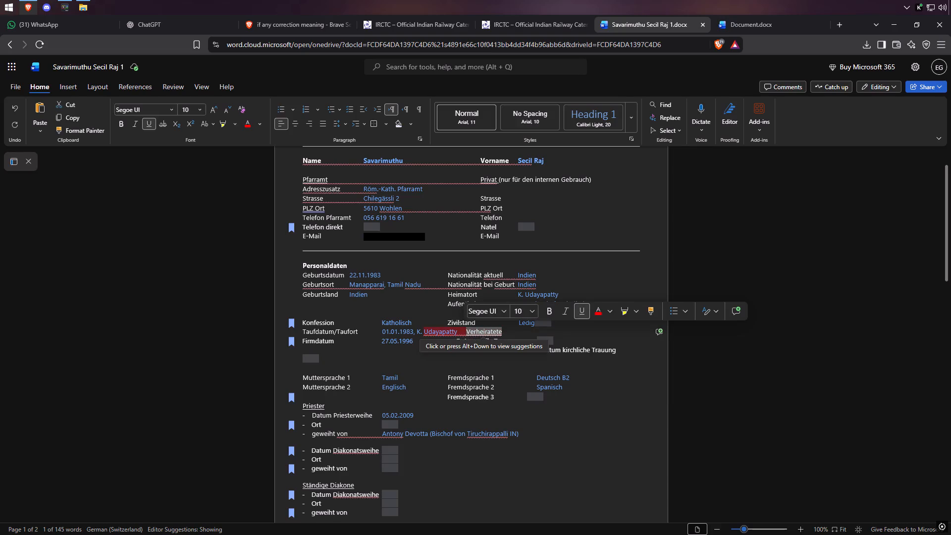
pyautogui.press('BackSpace')
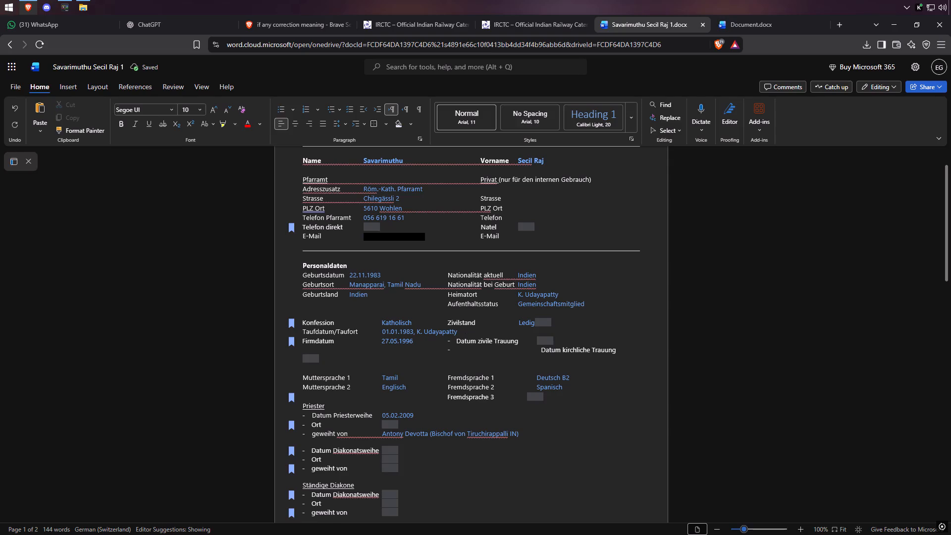
# Remove one space before Ledig in the Zivilstand line and compare its alignment with the Aufenthaltsstatus value above.
pyautogui.click(516, 324)
pyautogui.click(517, 324)
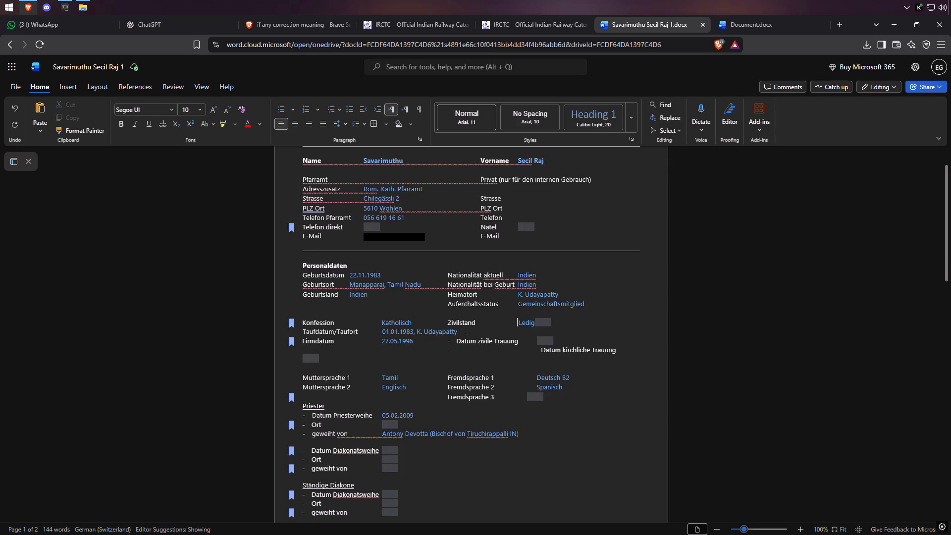
pyautogui.click(519, 324)
pyautogui.press('BackSpace')
pyautogui.click(587, 324)
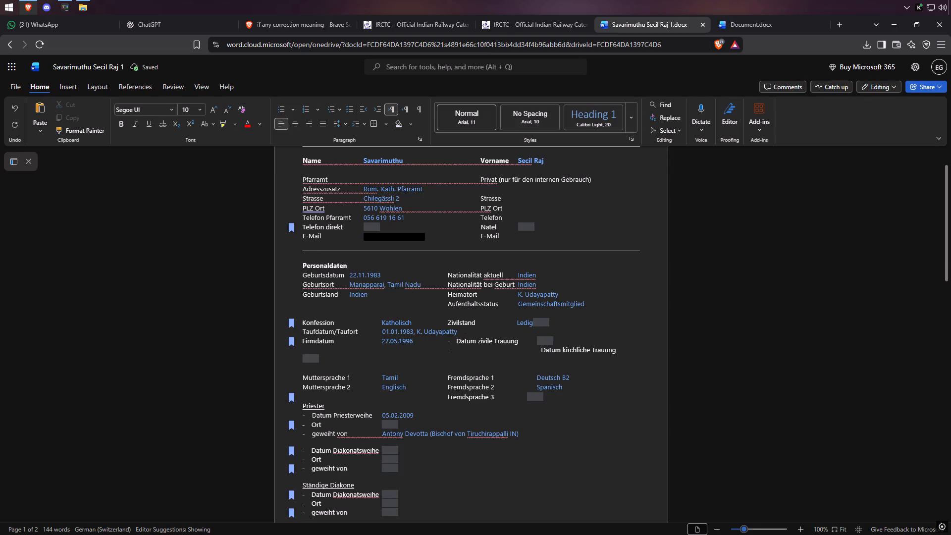
pyautogui.click(517, 308)
pyautogui.click(520, 305)
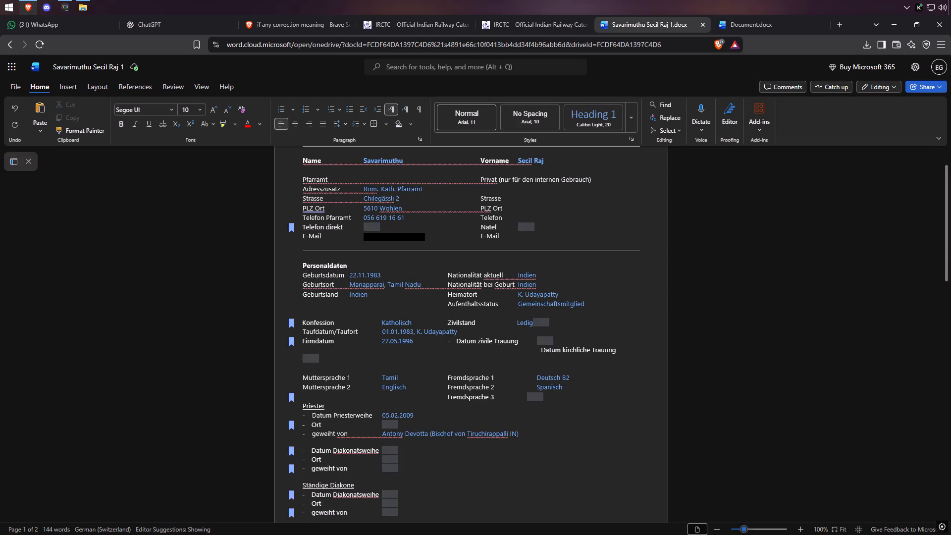
pyautogui.click(516, 325)
pyautogui.click(517, 325)
# Look through the form from Personaldaten to Bemerkungen for empty entries, including Ort under Priester.
pyautogui.scroll(-2, 545, 394)
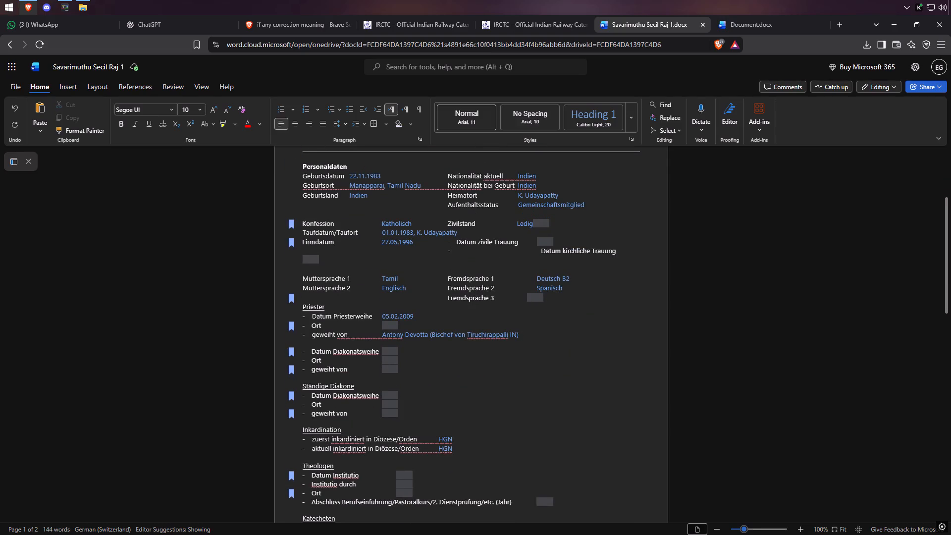
pyautogui.scroll(-2, 496, 354)
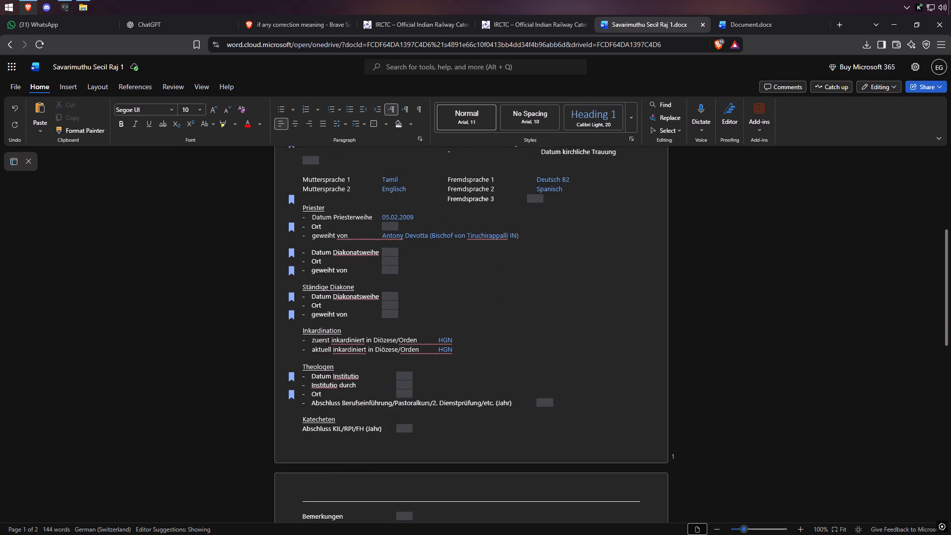
pyautogui.scroll(-4, 496, 354)
pyautogui.scroll(3, 496, 354)
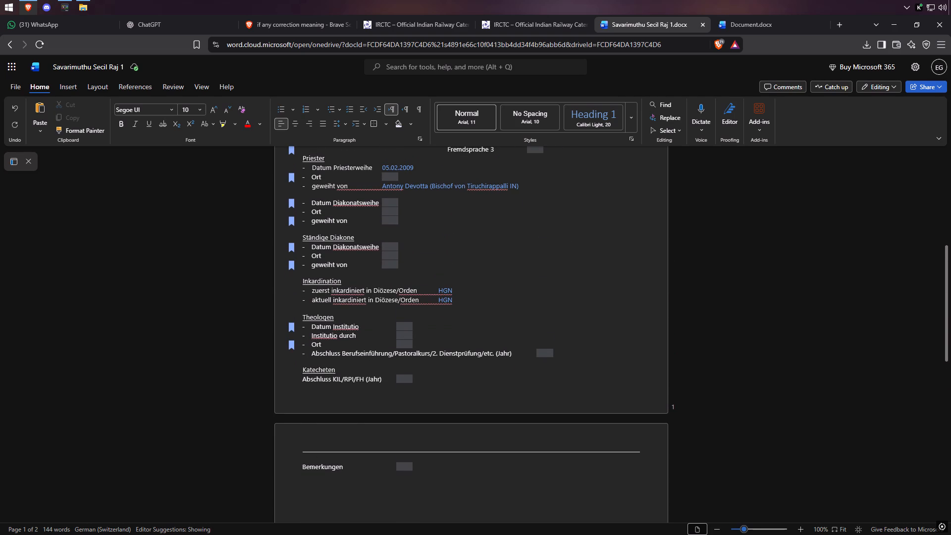
pyautogui.scroll(1, 312, 328)
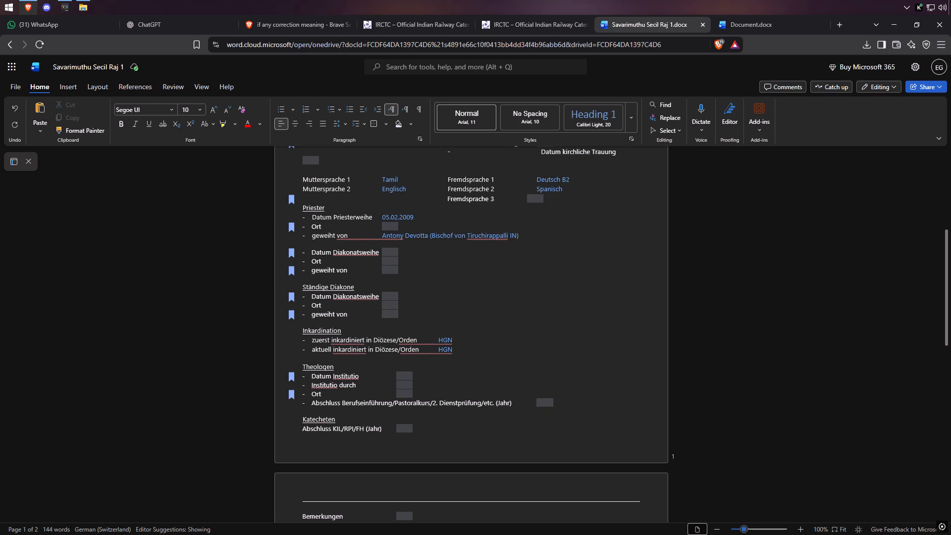
pyautogui.click(382, 226)
pyautogui.scroll(3, 483, 317)
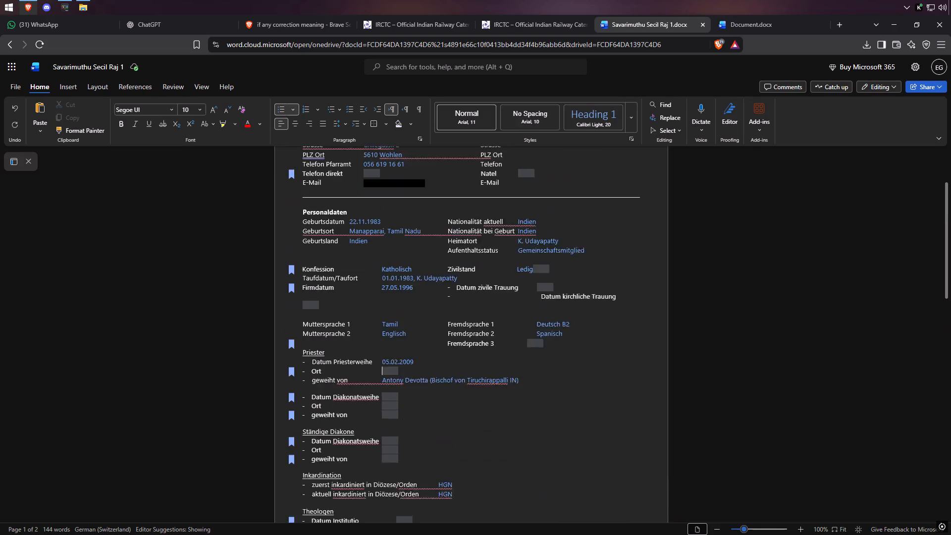
pyautogui.scroll(5, 483, 317)
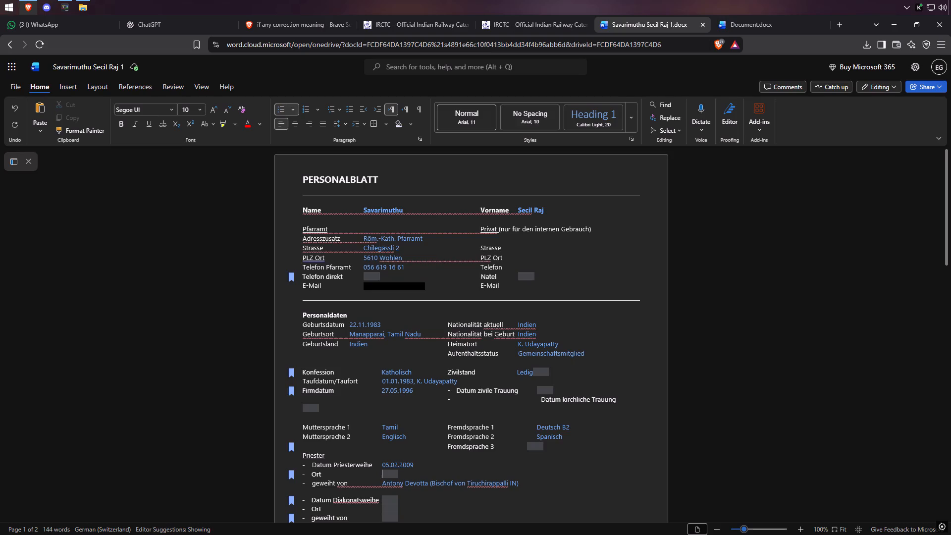
pyautogui.moveTo(517, 345); pyautogui.dragTo(545, 345)
pyautogui.moveTo(545, 345); pyautogui.dragTo(557, 343)
pyautogui.hotkey('ctrl', 'c')
pyautogui.hotkey('ctrl', 'c')
# Paste K. Udayapatty into the Ort entry under Priester and delete the leftover grey placeholder after it.
pyautogui.scroll(-2, 418, 355)
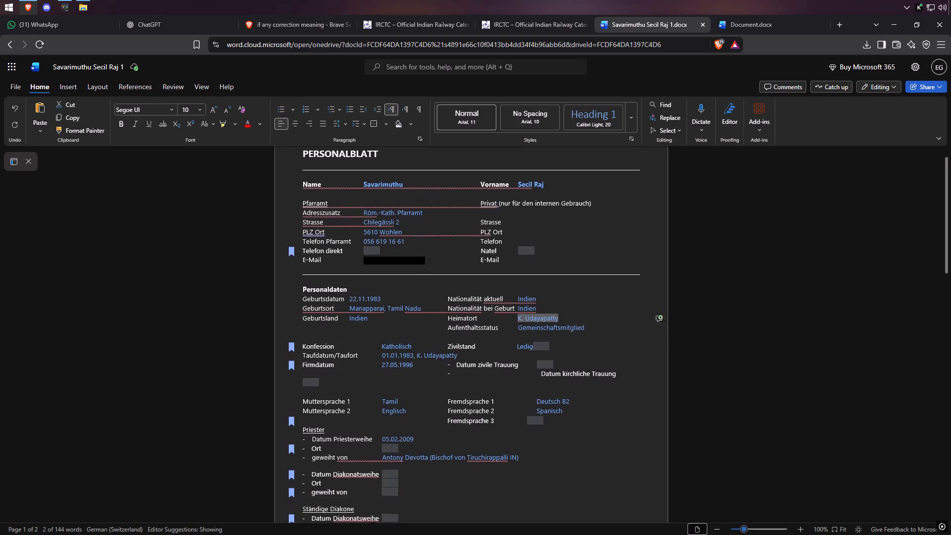
pyautogui.scroll(-4, 418, 355)
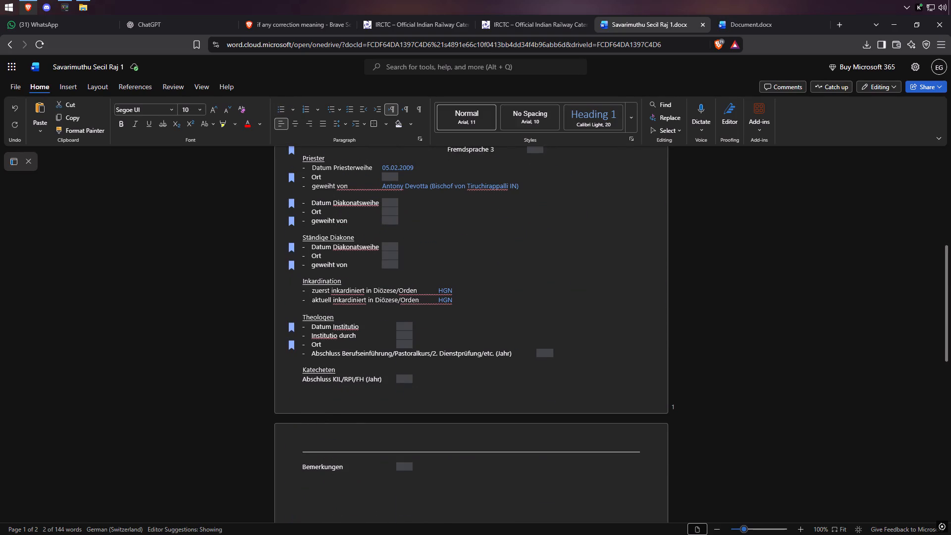
pyautogui.click(395, 340)
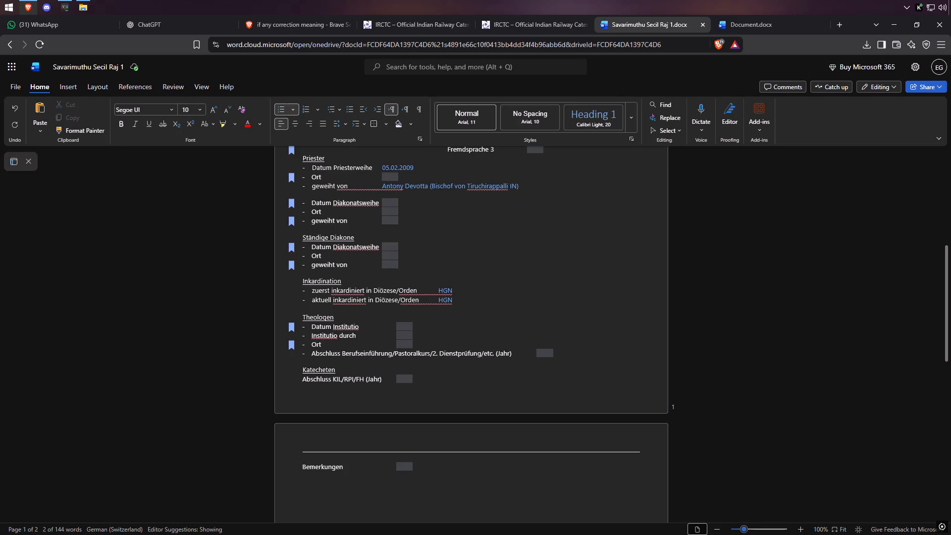
pyautogui.scroll(5, 333, 325)
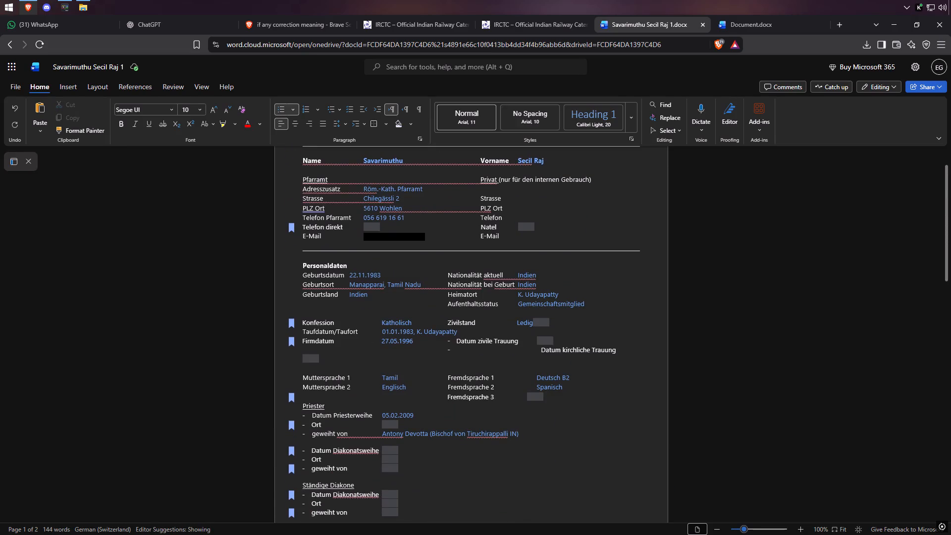
pyautogui.scroll(1, 346, 318)
pyautogui.scroll(-2, 357, 339)
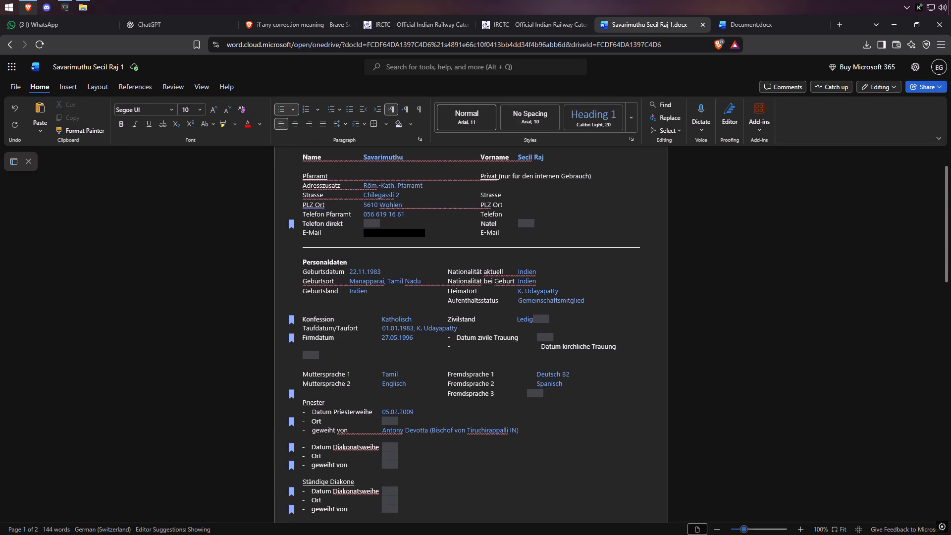
pyautogui.scroll(-5, 357, 340)
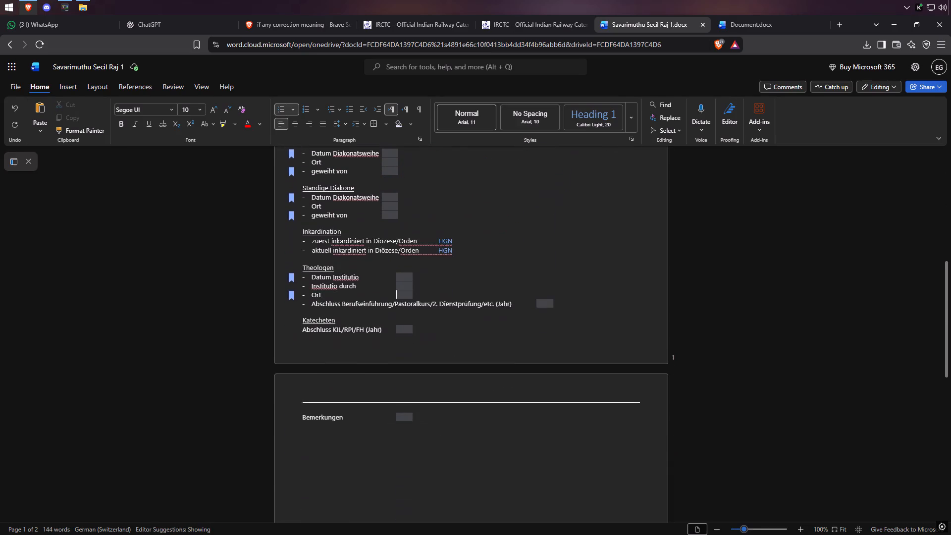
pyautogui.scroll(2, 358, 360)
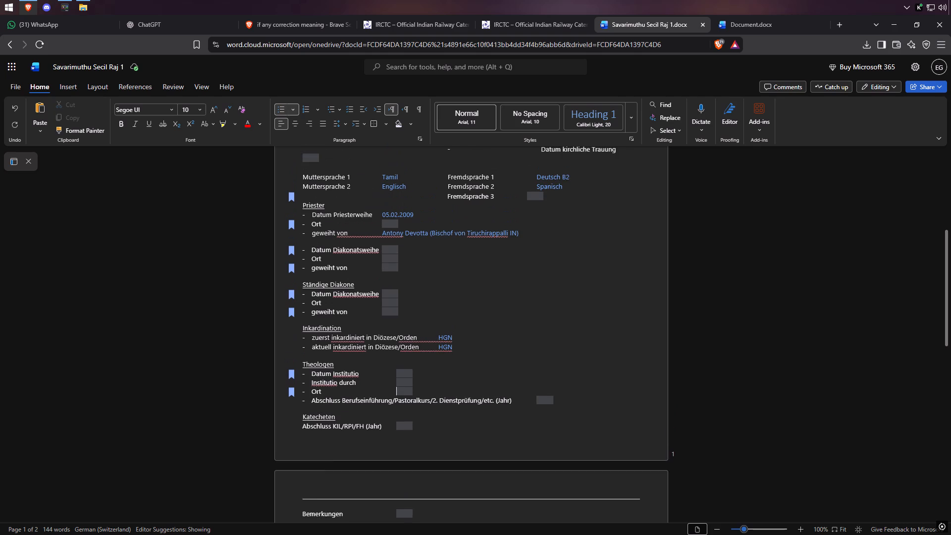
pyautogui.scroll(2, 325, 340)
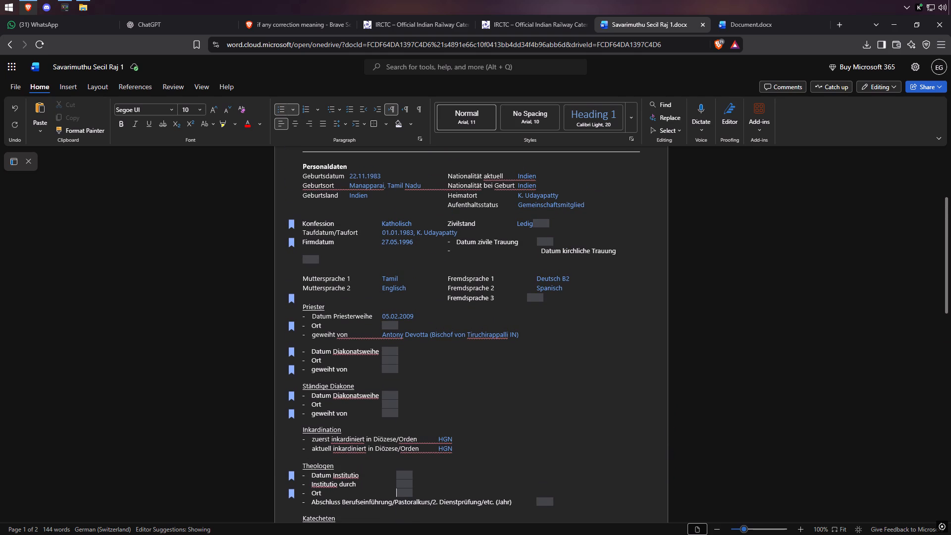
pyautogui.click(382, 325)
pyautogui.hotkey('ctrl', 'v')
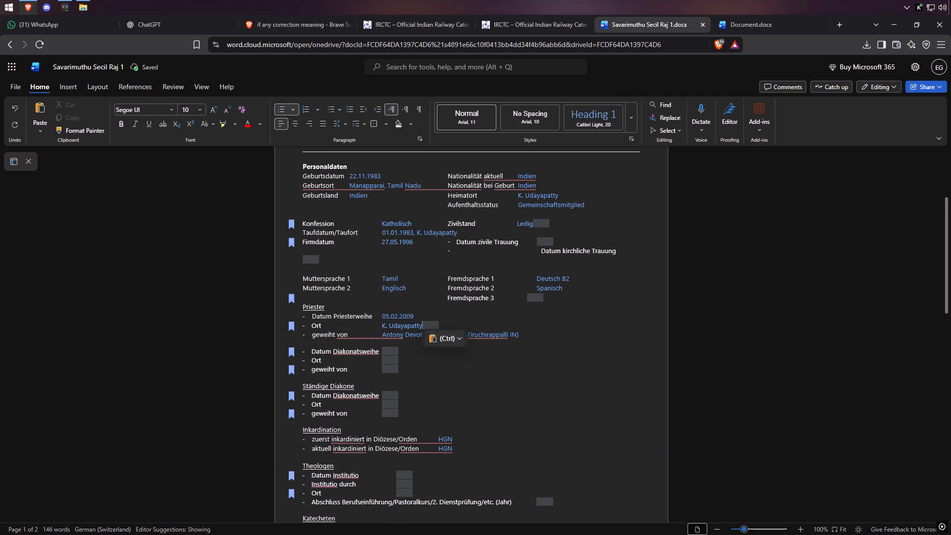
pyautogui.moveTo(444, 324); pyautogui.dragTo(428, 322)
pyautogui.moveTo(428, 322); pyautogui.dragTo(421, 322)
pyautogui.press('BackSpace')
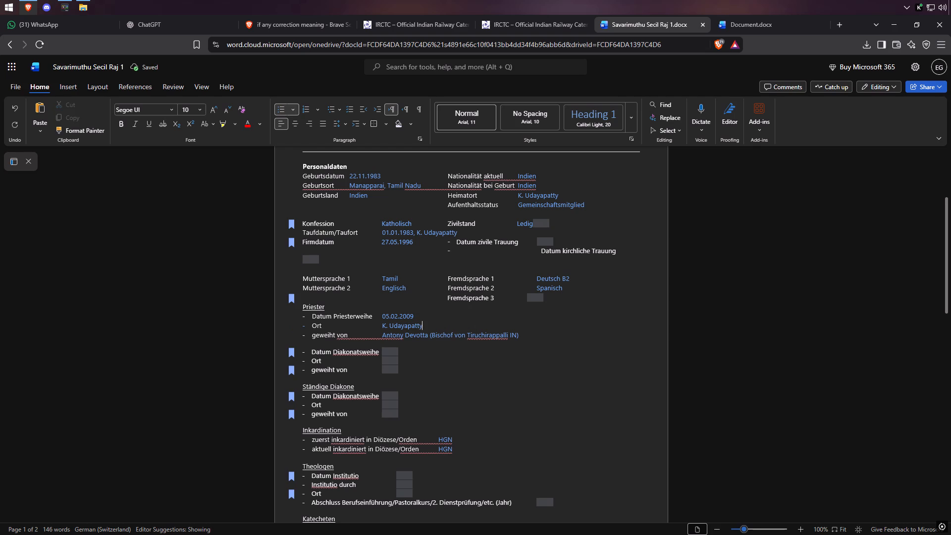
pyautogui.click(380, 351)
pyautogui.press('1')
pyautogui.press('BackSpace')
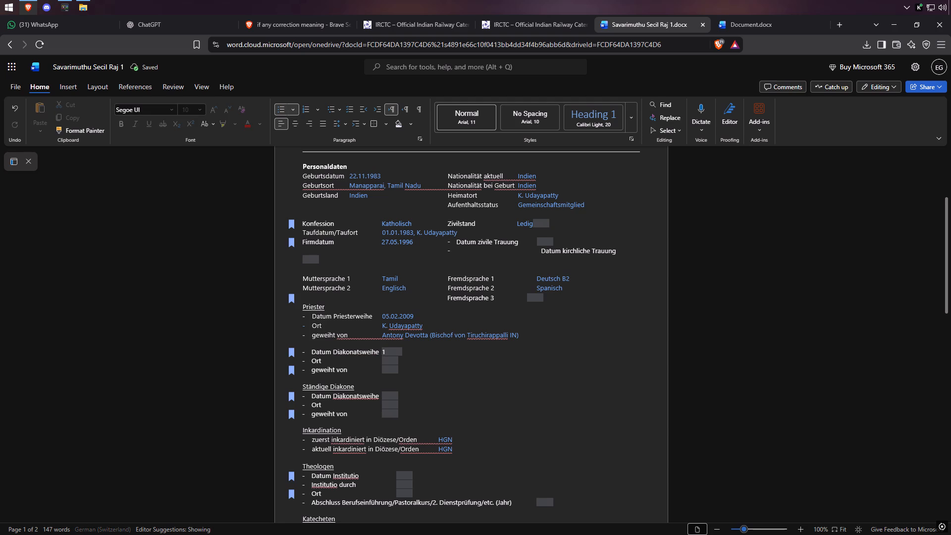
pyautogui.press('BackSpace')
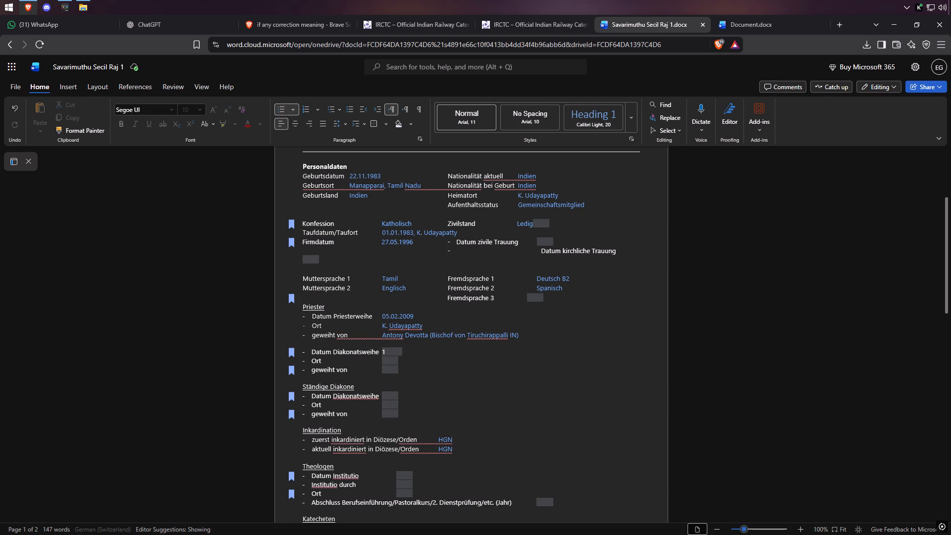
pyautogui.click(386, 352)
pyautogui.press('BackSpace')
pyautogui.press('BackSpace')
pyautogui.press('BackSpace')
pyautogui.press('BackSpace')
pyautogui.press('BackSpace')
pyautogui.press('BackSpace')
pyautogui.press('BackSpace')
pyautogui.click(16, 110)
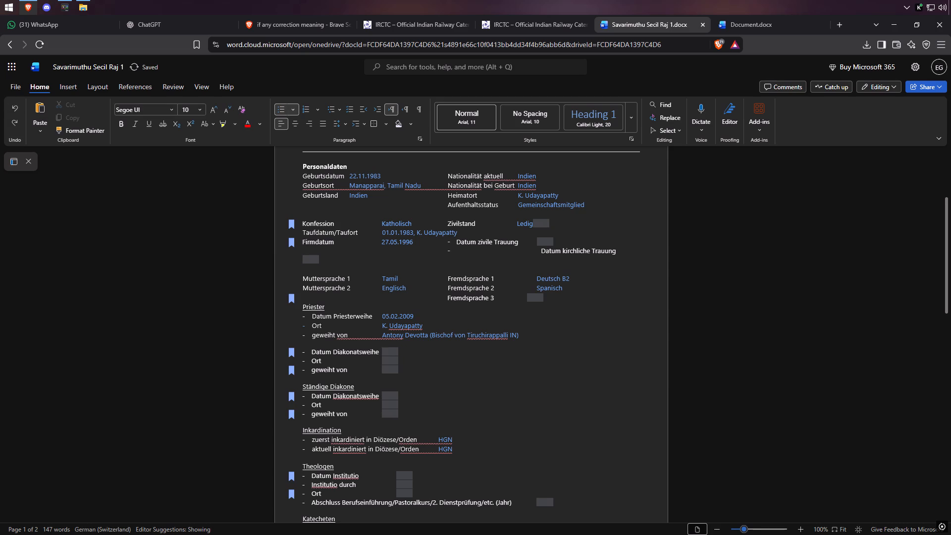
# Copy the Datum Priesterweihe value 05.02.2009 and paste it into the empty Datum Diakonatsweihe entry under Priester.
pyautogui.moveTo(382, 317); pyautogui.dragTo(412, 314)
pyautogui.moveTo(412, 314); pyautogui.dragTo(415, 312)
pyautogui.hotkey('ctrl', 'c')
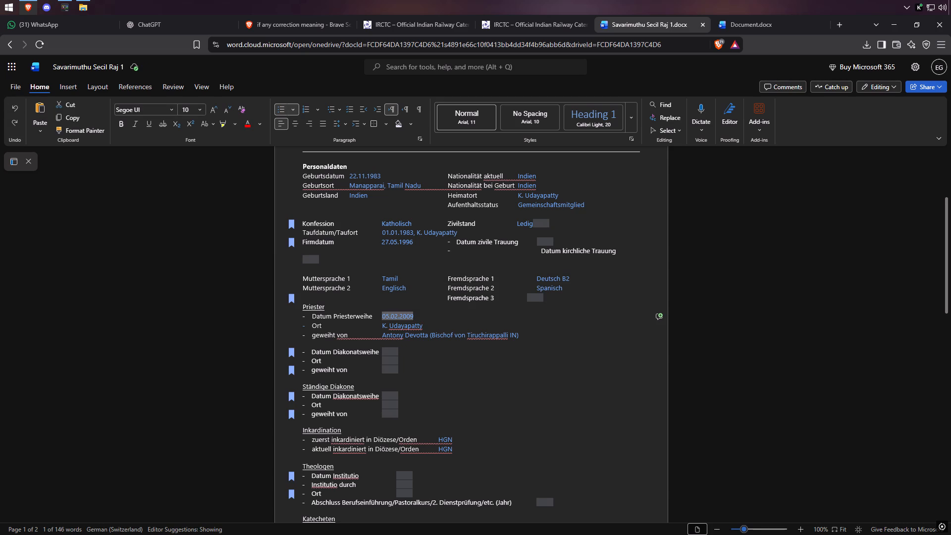
pyautogui.click(383, 352)
pyautogui.click(380, 348)
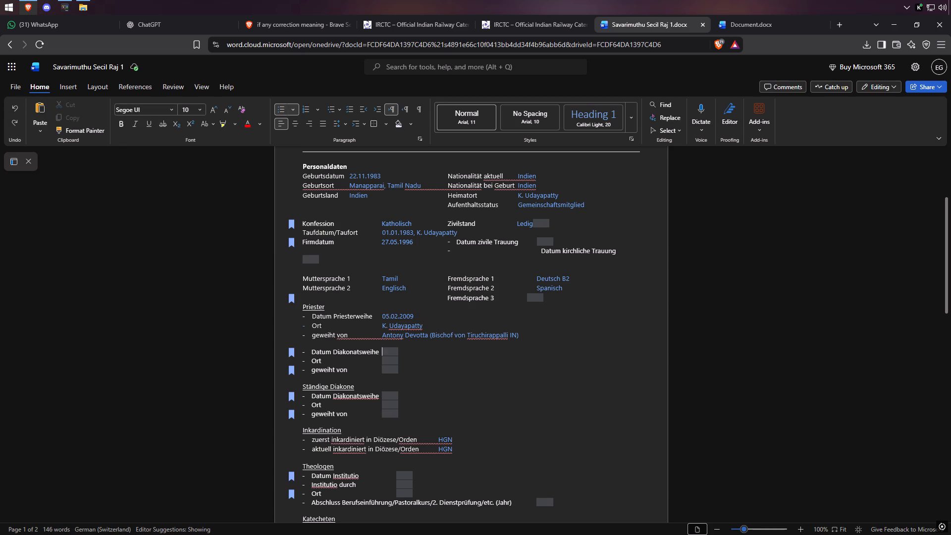
pyautogui.hotkey('ctrl', 'v')
# Delete the last digit of the year and the second digit of the month in the pasted Datum Diakonatsweihe value.
pyautogui.press('BackSpace')
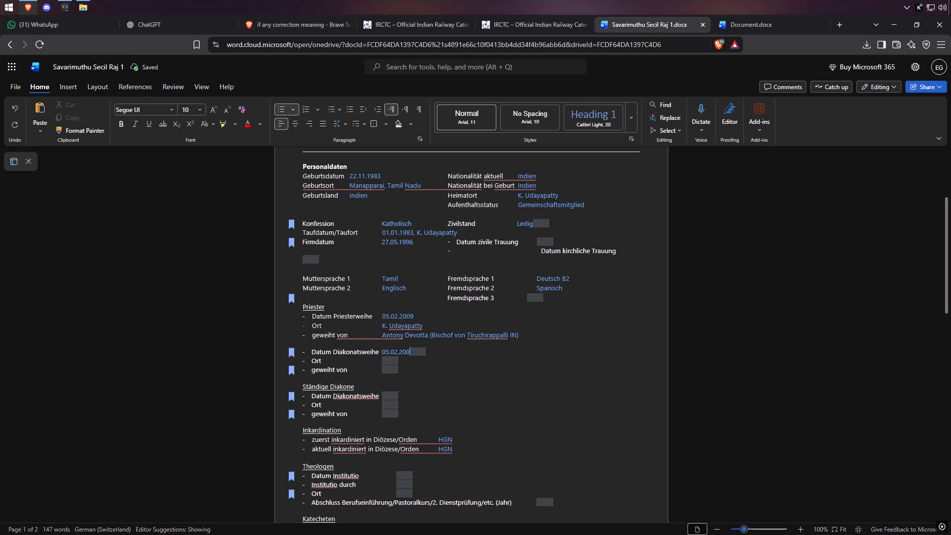
pyautogui.click(394, 354)
pyautogui.click(395, 354)
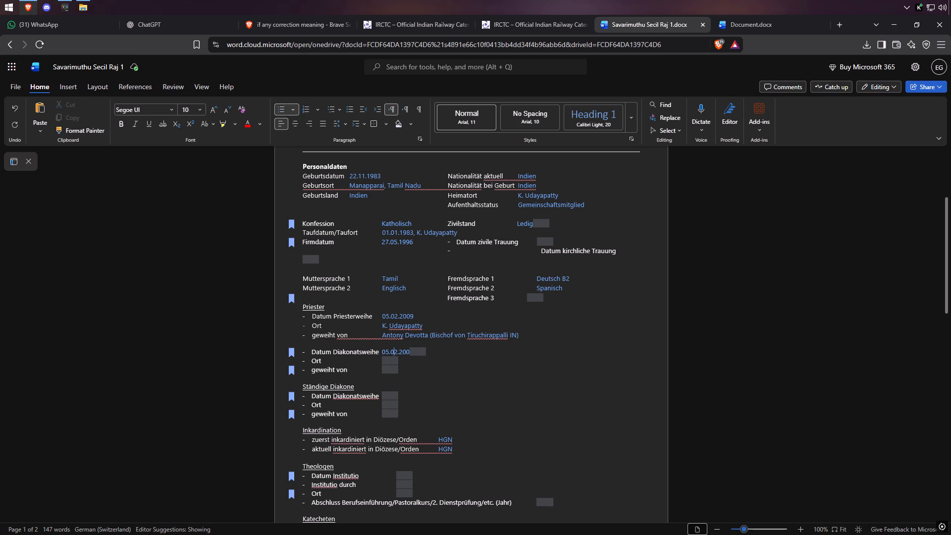
pyautogui.click(397, 351)
pyautogui.press('BackSpace')
# Complete the Datum Diakonatsweihe value under Priester with month 06 and year 2008, so it reads 05.06.2008.
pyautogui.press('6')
pyautogui.click(410, 357)
pyautogui.click(410, 352)
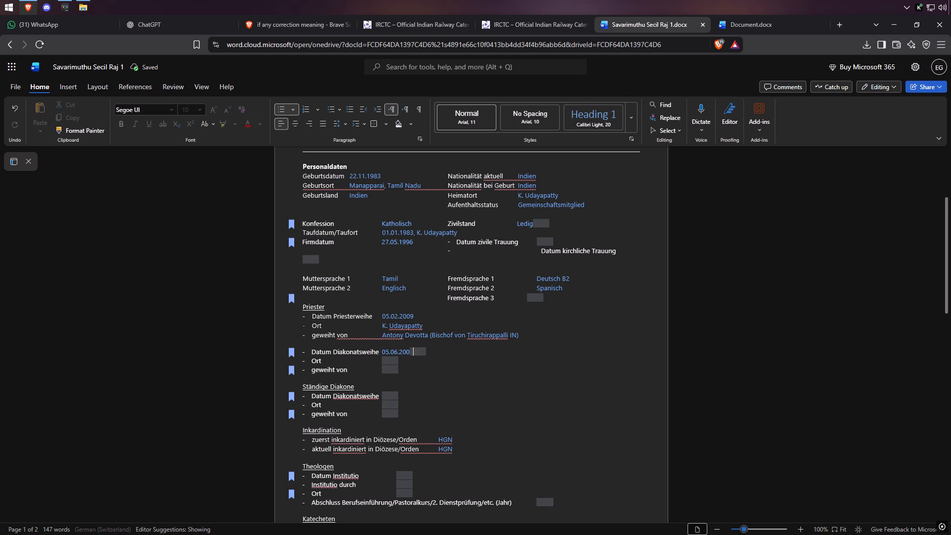
pyautogui.click(409, 351)
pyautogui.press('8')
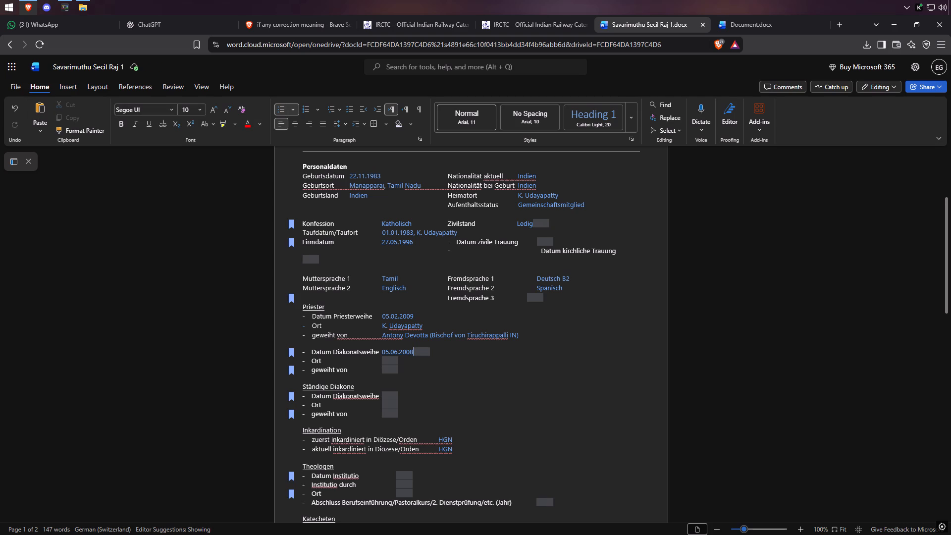
# Copy the initial K from the Ort entry below Datum Priesterweihe and place the cursor in the empty Ort entry below Datum Diakonatsweihe.
pyautogui.moveTo(382, 327); pyautogui.dragTo(415, 324)
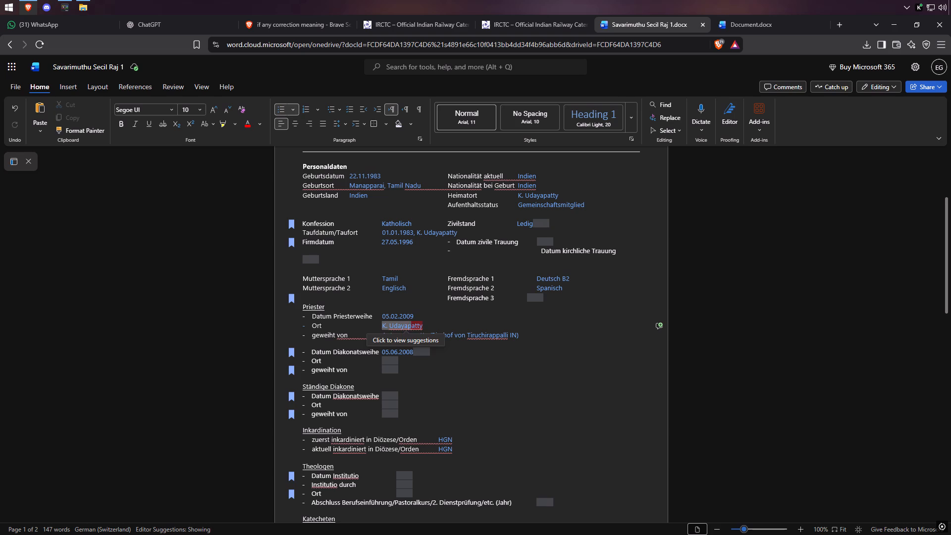
pyautogui.moveTo(415, 324); pyautogui.dragTo(415, 325)
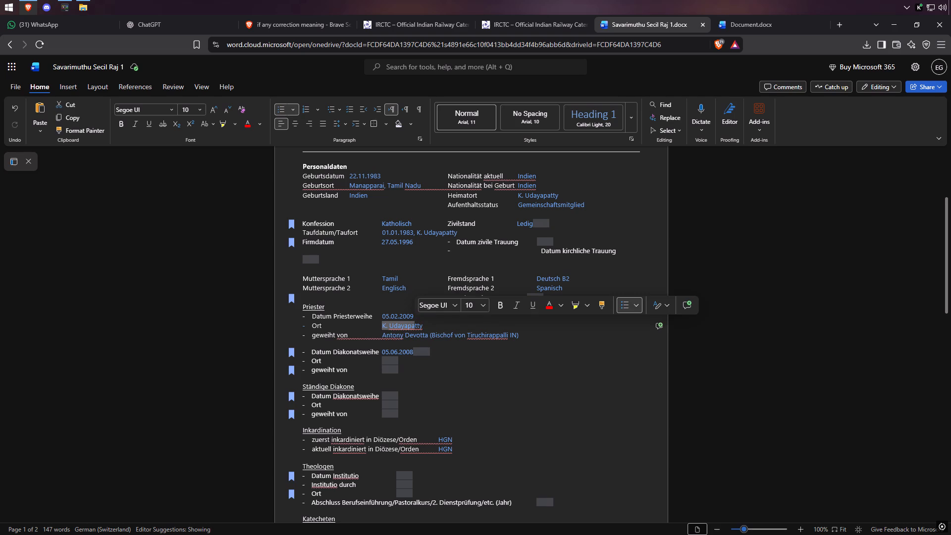
pyautogui.click(380, 360)
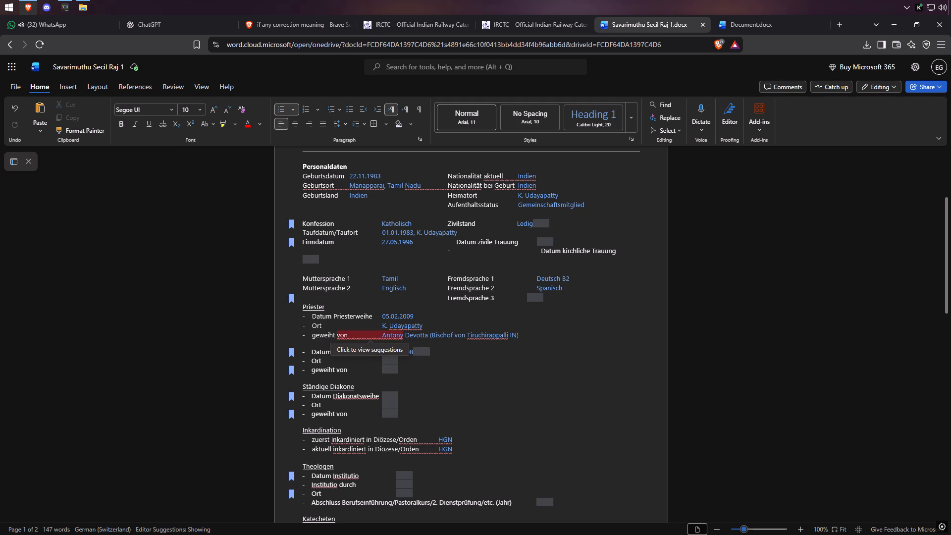
pyautogui.moveTo(382, 325); pyautogui.dragTo(386, 325)
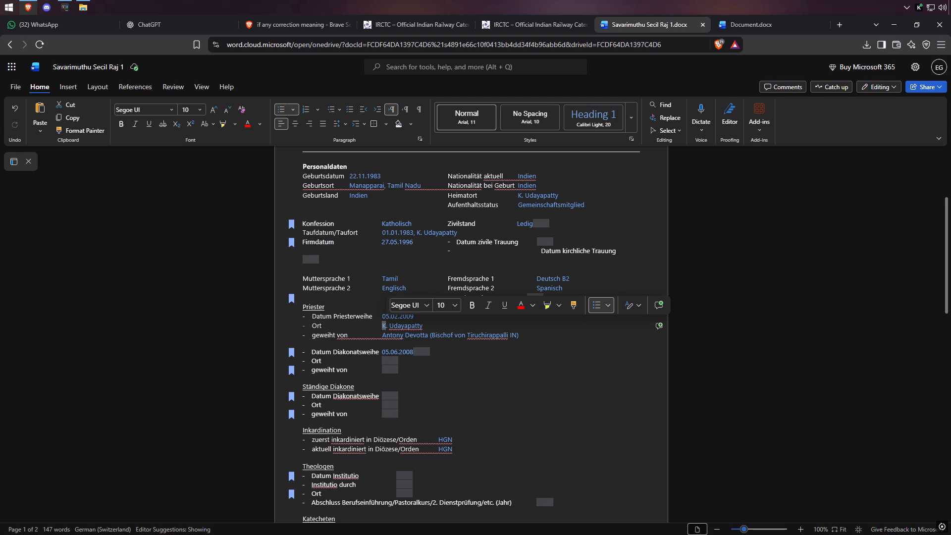
pyautogui.hotkey('ctrl', 'c')
pyautogui.click(382, 360)
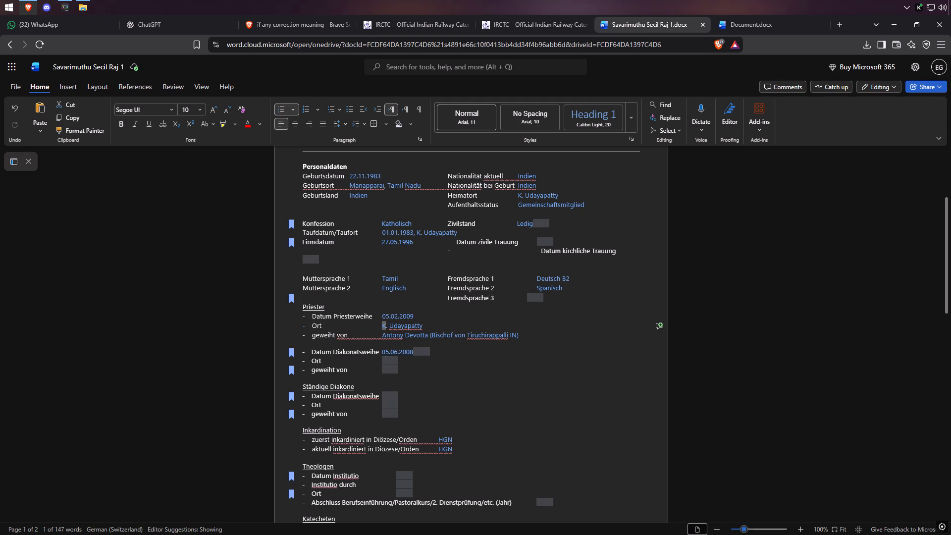
pyautogui.click(383, 360)
pyautogui.click(382, 360)
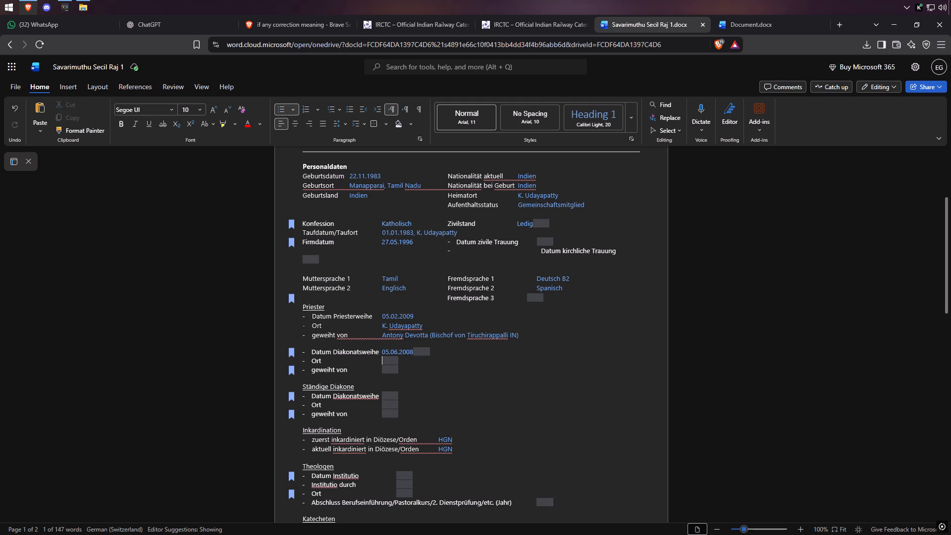
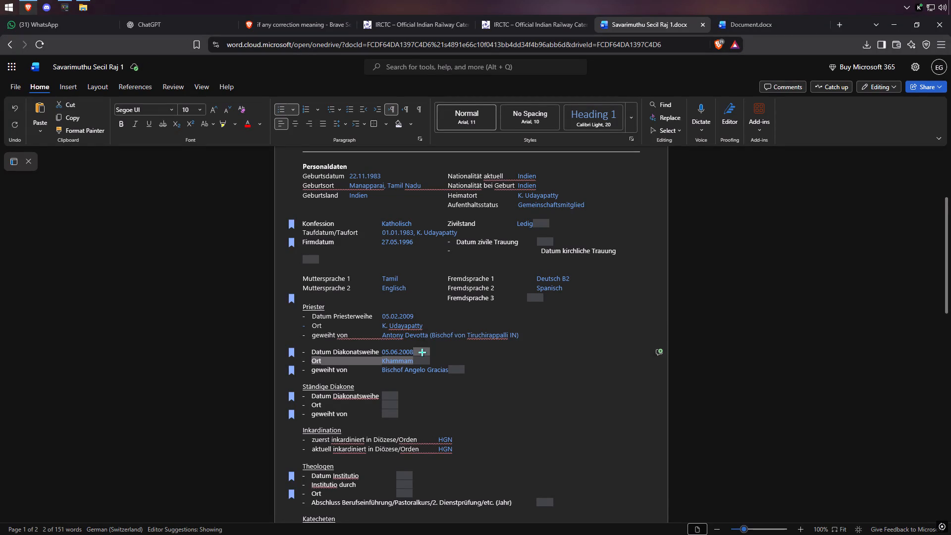
# Review the Priester entries and the remaining sections from Ständige Diakone through Bemerkungen for fields still left empty.
pyautogui.click(446, 352)
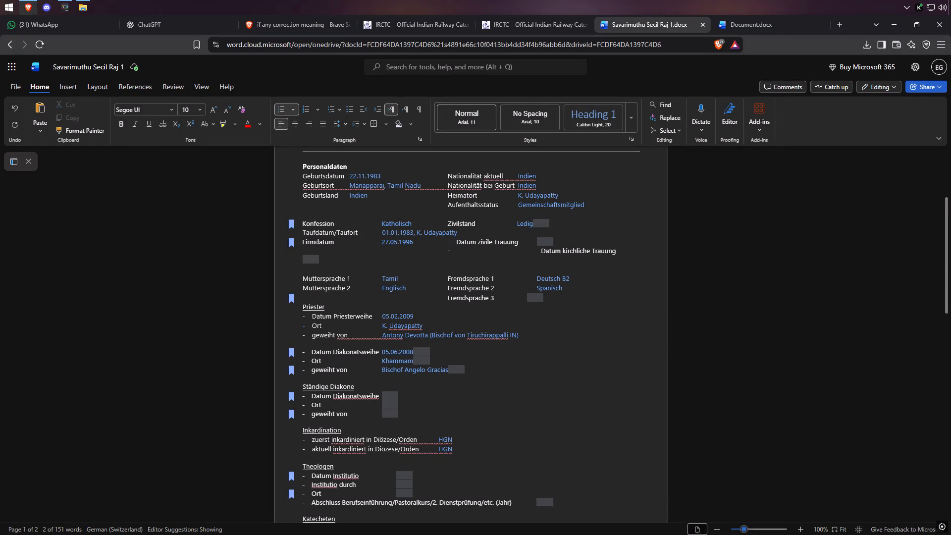
pyautogui.moveTo(432, 351); pyautogui.dragTo(415, 355)
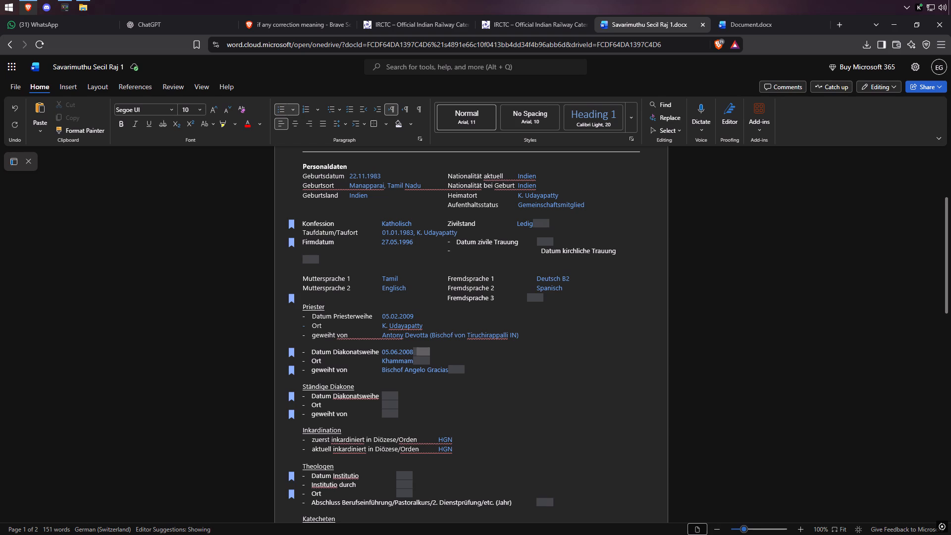
pyautogui.moveTo(415, 355); pyautogui.dragTo(415, 345)
pyautogui.click(458, 357)
pyautogui.click(458, 392)
pyautogui.scroll(-2, 413, 400)
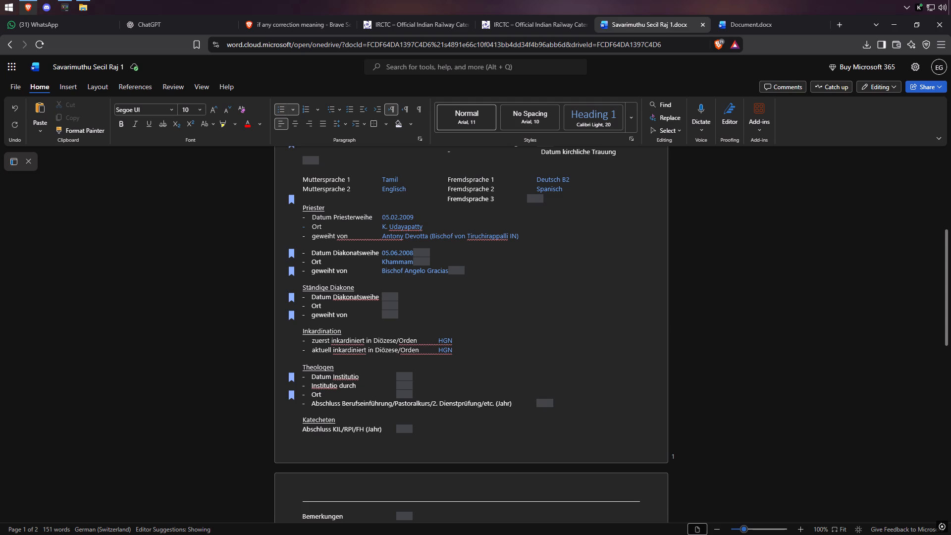
pyautogui.scroll(-7, 416, 407)
pyautogui.scroll(4, 418, 409)
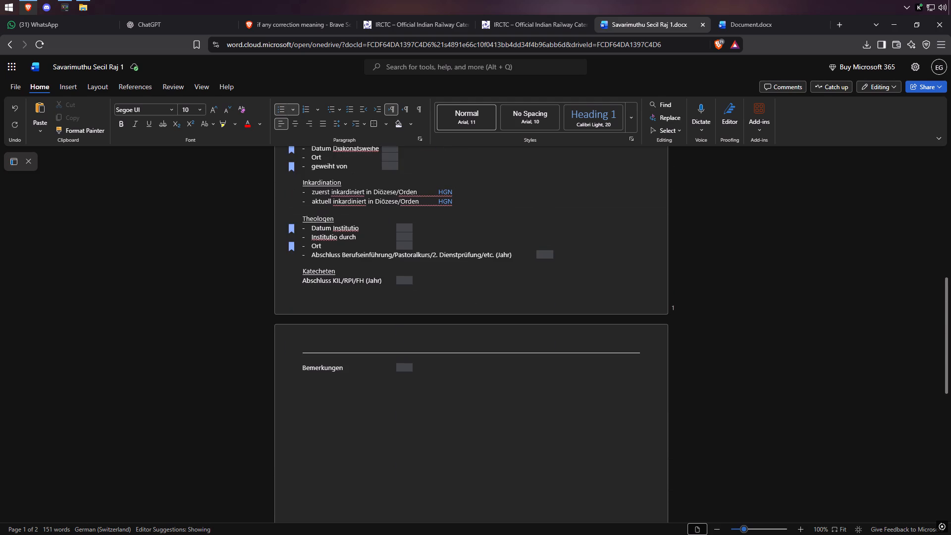
pyautogui.scroll(2, 418, 409)
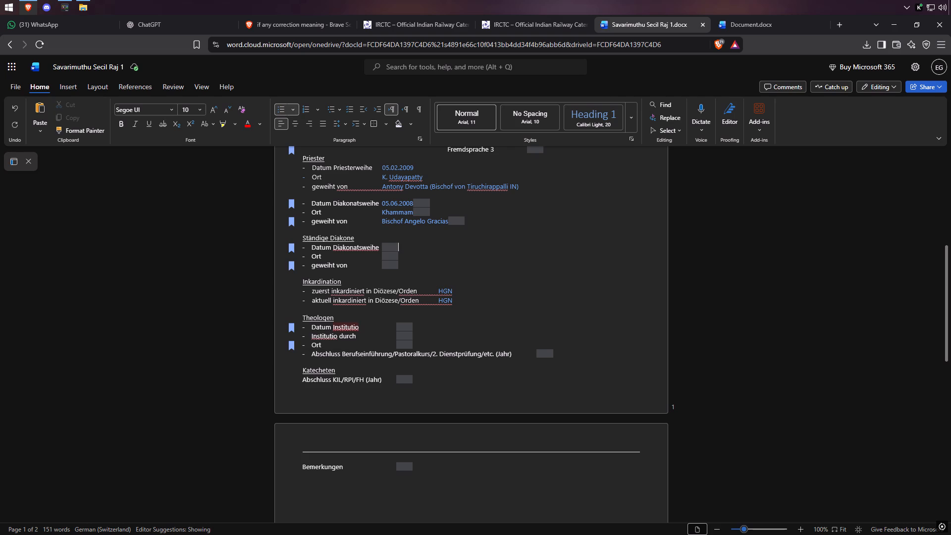
pyautogui.click(394, 324)
# Select the date in the Datum Diakonatsweihe entry under Priester.
pyautogui.moveTo(380, 204); pyautogui.dragTo(410, 205)
# Copy the Datum Diakonatsweihe value 05.06.2008 under Priester and paste it into the empty Datum Institutio entry under Theologen.
pyautogui.moveTo(410, 205); pyautogui.dragTo(412, 205)
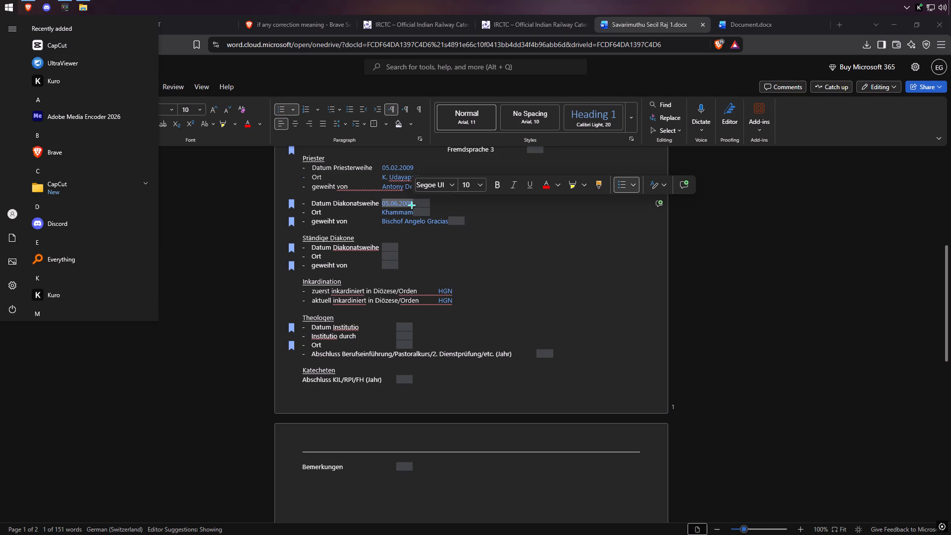
pyautogui.hotkey('ctrl', 'c')
pyautogui.hotkey('ctrl', 'c')
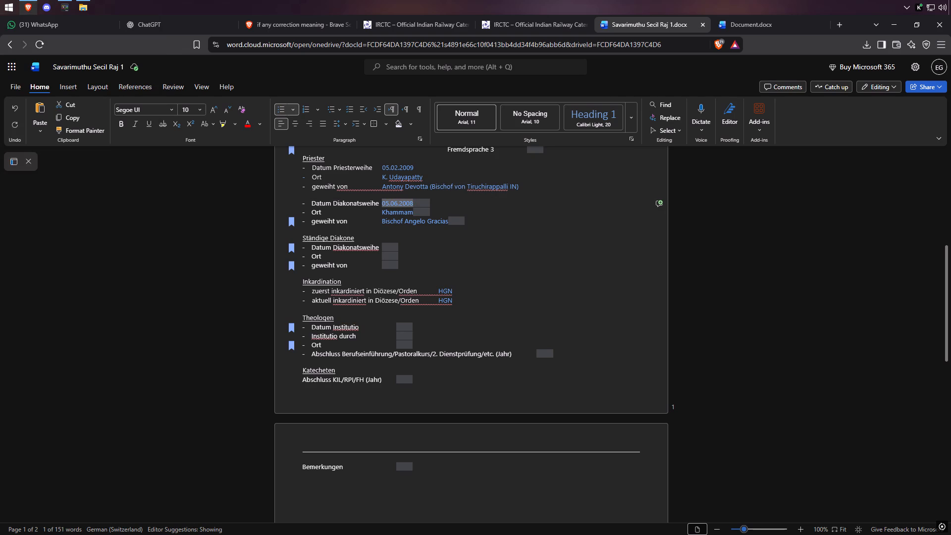
pyautogui.click(395, 327)
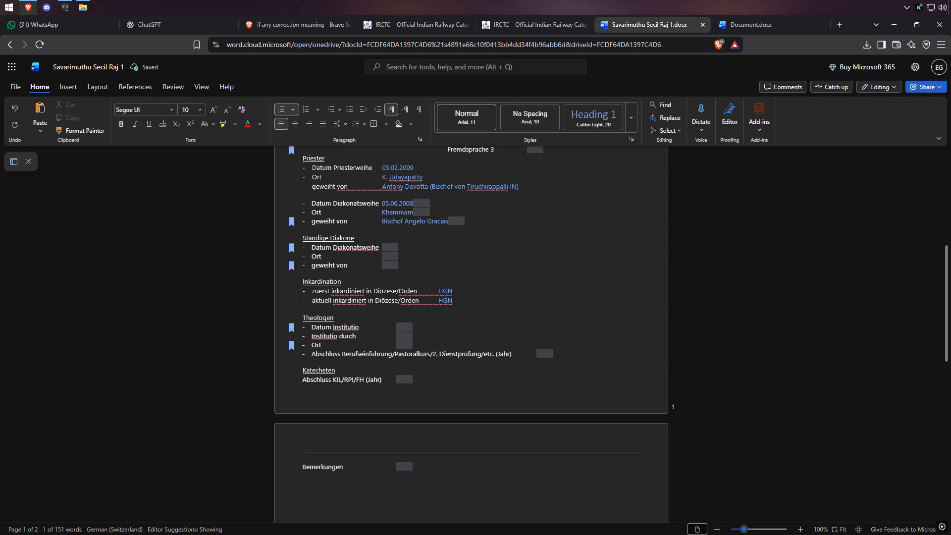
pyautogui.hotkey('ctrl', 'v')
# Change the pasted Datum Institutio value under Theologen to the year range 2005 - 2008.
pyautogui.click(413, 327)
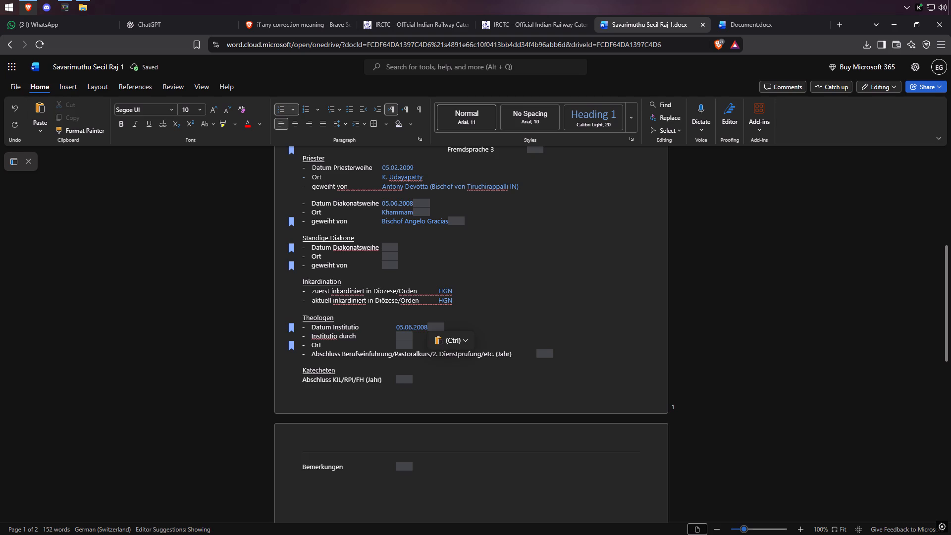
pyautogui.press('BackSpace')
pyautogui.press('BackSpace')
pyautogui.press('BackSpace')
pyautogui.press('BackSpace')
pyautogui.press('BackSpace')
pyautogui.press('BackSpace')
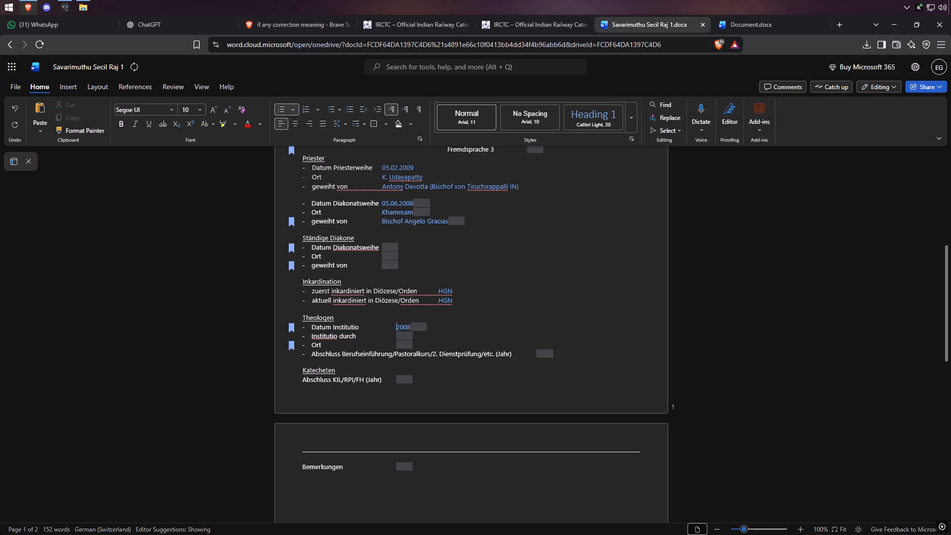
pyautogui.click(409, 327)
pyautogui.press('BackSpace')
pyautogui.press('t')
pyautogui.press('BackSpace')
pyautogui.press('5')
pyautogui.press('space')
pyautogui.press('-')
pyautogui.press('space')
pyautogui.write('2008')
# Select the leftover grey placeholder after the Datum Institutio year range under Theologen.
pyautogui.moveTo(453, 324); pyautogui.dragTo(435, 327)
pyautogui.moveTo(435, 327); pyautogui.dragTo(431, 327)
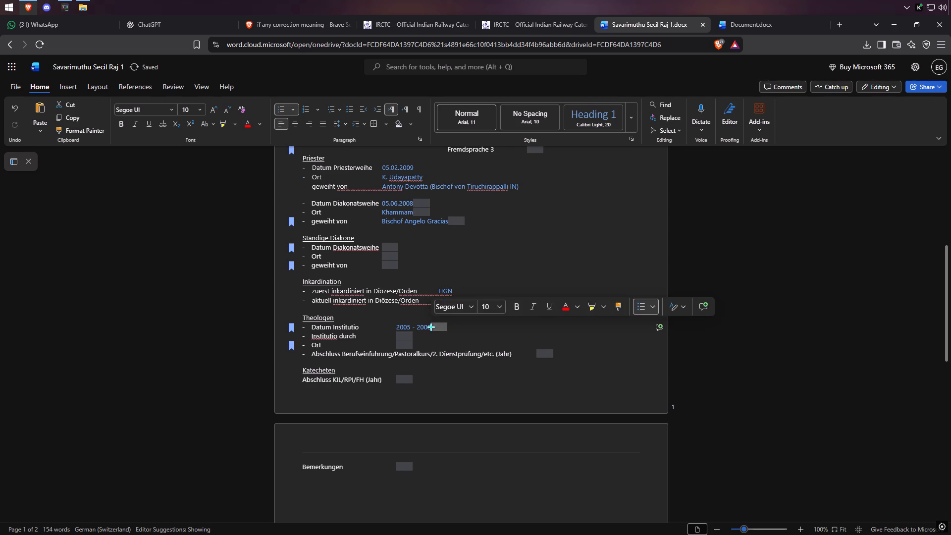
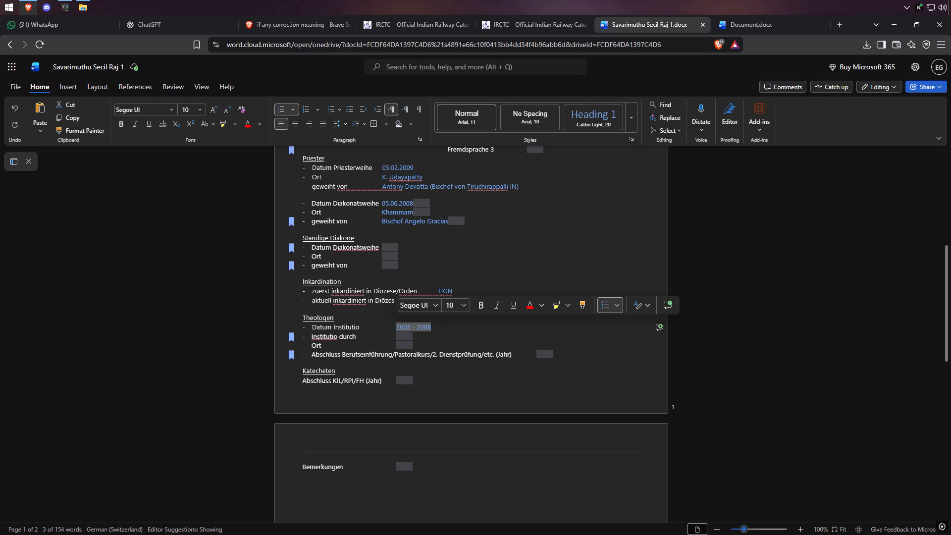
# Copy the year range in the Datum Institutio entry under Theologen and move to the empty fields beneath it.
pyautogui.hotkey('ctrl', 'c')
pyautogui.hotkey('ctrl', 'c')
pyautogui.click(398, 342)
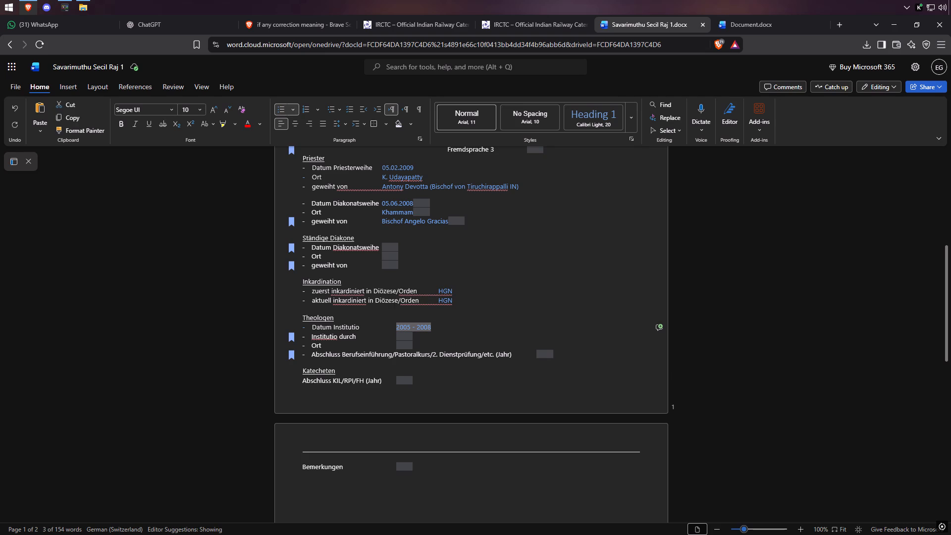
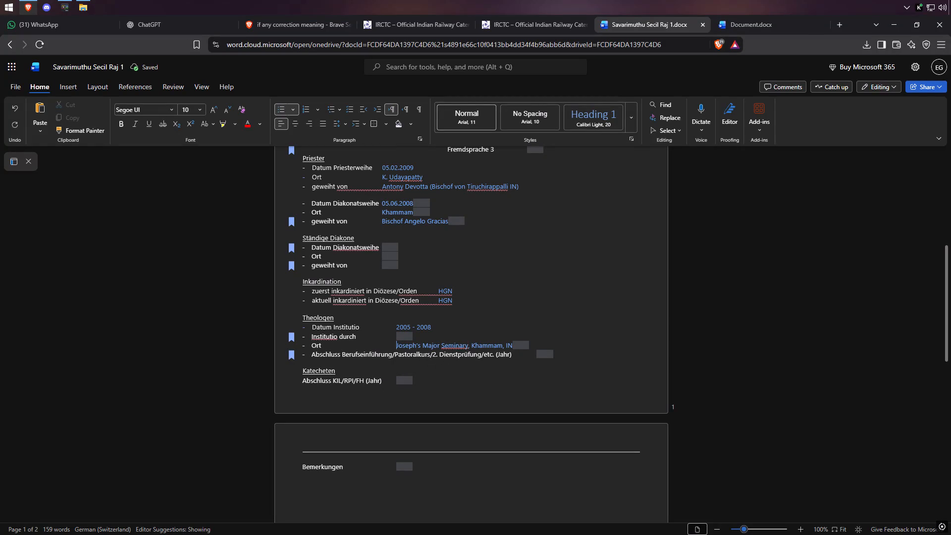
# Delete the leftover empty placeholder after the seminary entry in the Ort field under Theologen.
pyautogui.moveTo(529, 345); pyautogui.dragTo(517, 346)
pyautogui.moveTo(517, 346); pyautogui.dragTo(511, 349)
pyautogui.press('BackSpace')
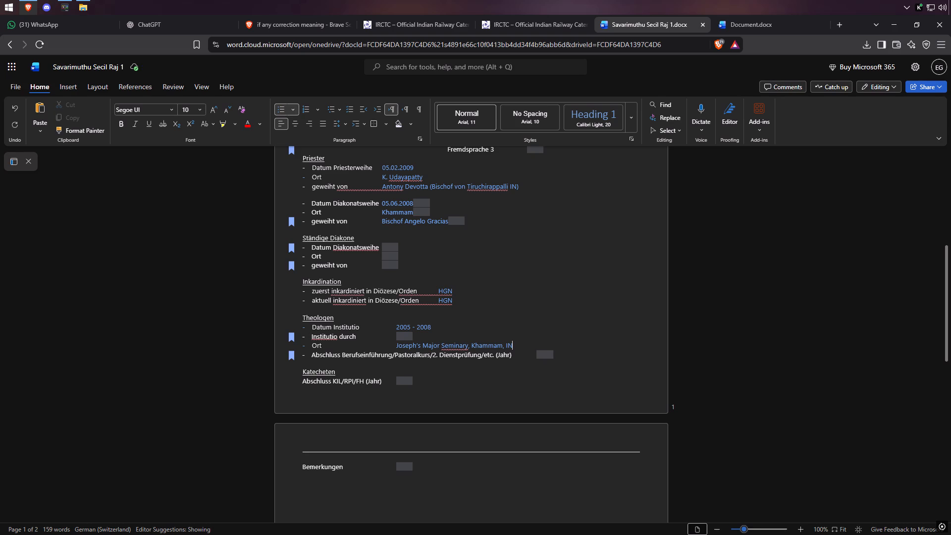
# Copy the end year 2008 from Datum Institutio into the Abschluss Berufseinführung/Pastoralkurs/2. Dienstprüfung field under Theologen.
pyautogui.click(538, 355)
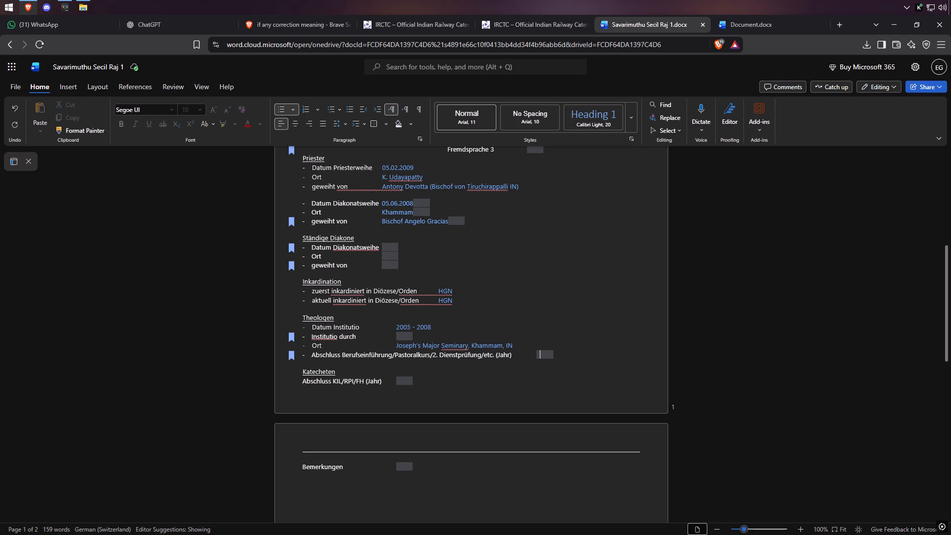
pyautogui.click(533, 357)
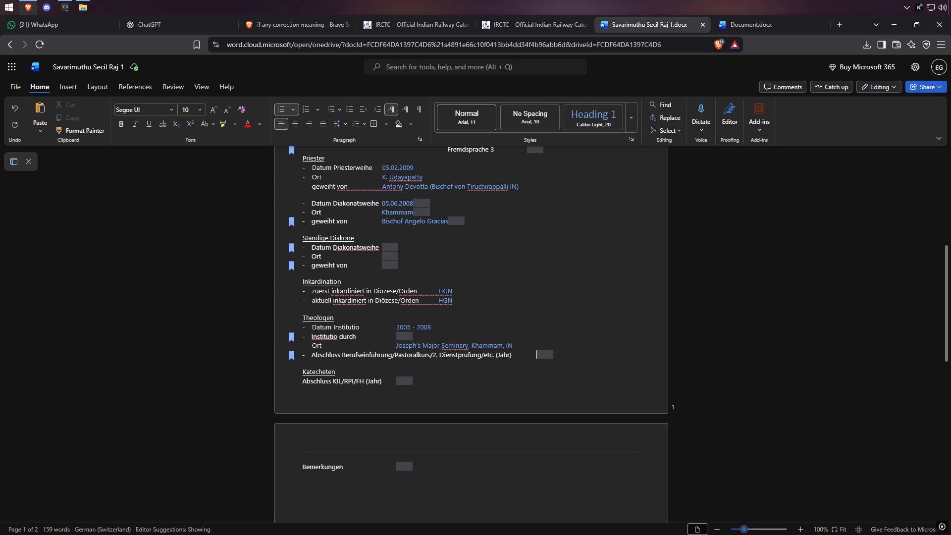
pyautogui.moveTo(431, 327); pyautogui.dragTo(418, 330)
pyautogui.hotkey('ctrl', 'c')
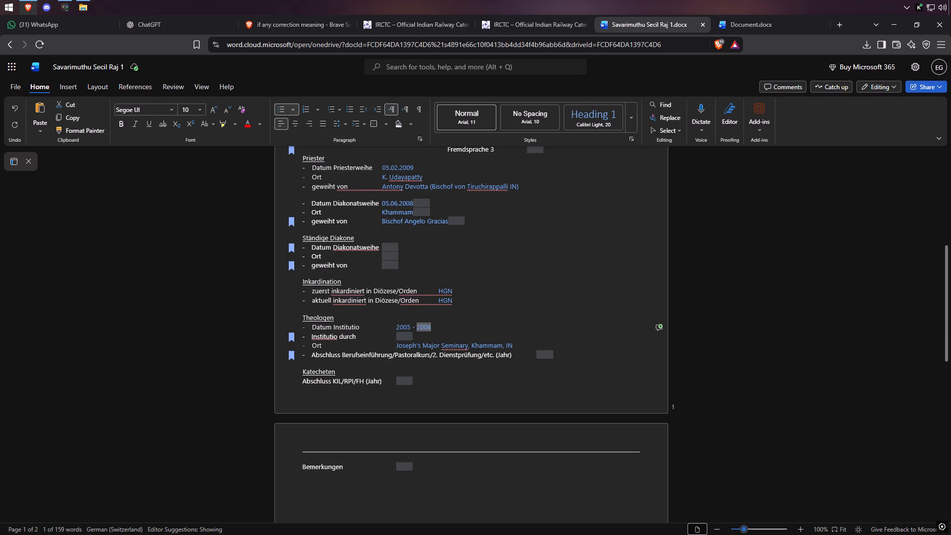
pyautogui.click(535, 352)
pyautogui.hotkey('ctrl', 'v')
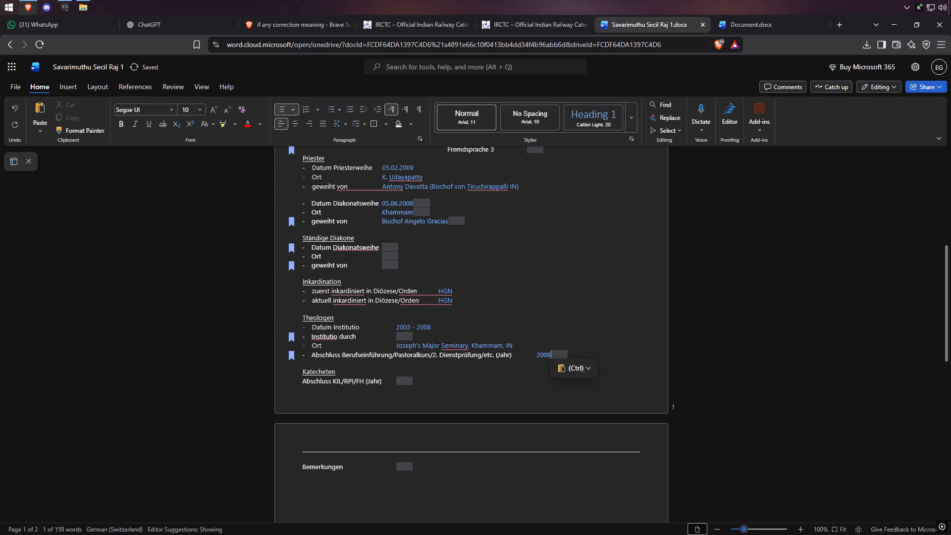
pyautogui.click(608, 328)
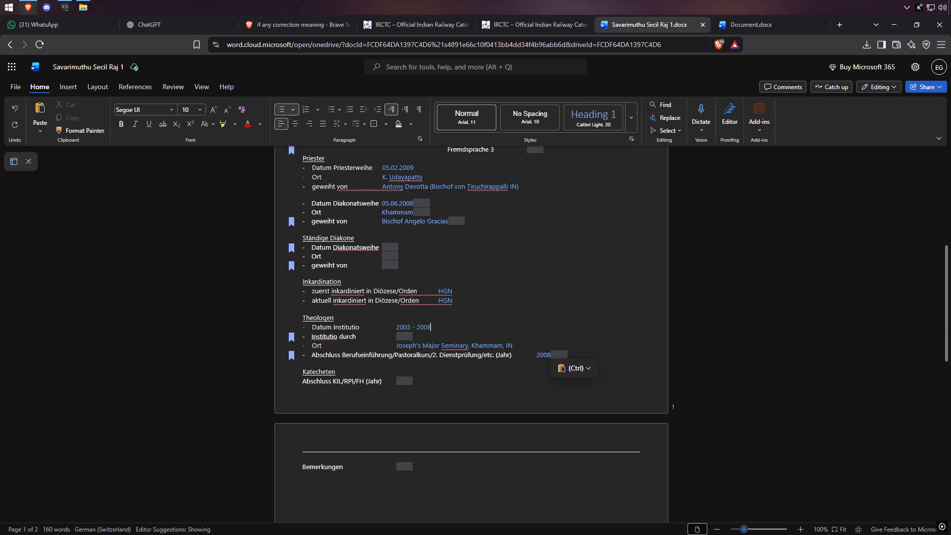
# Enter NULL in the Bemerkungen field on the second page, in the same blue text formatting as the other entries.
pyautogui.click(395, 465)
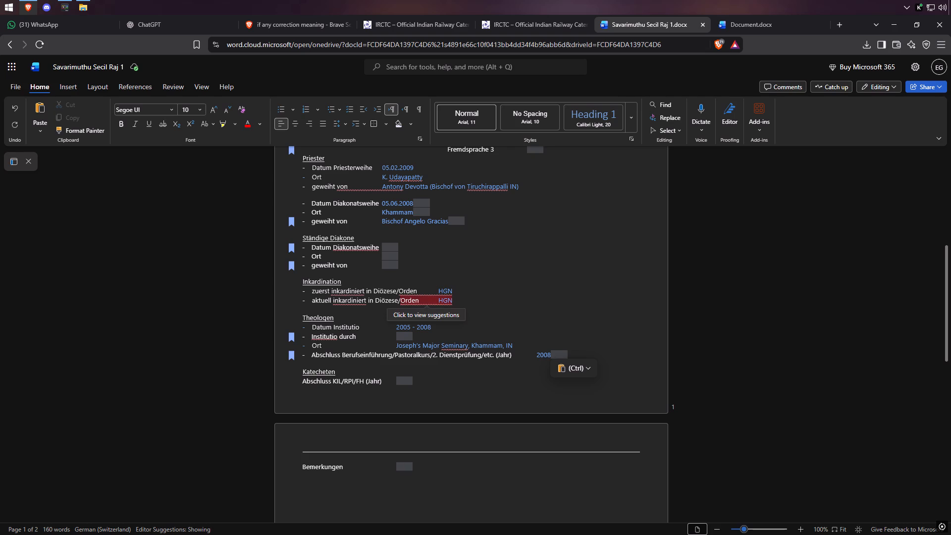
pyautogui.moveTo(452, 300); pyautogui.dragTo(446, 300)
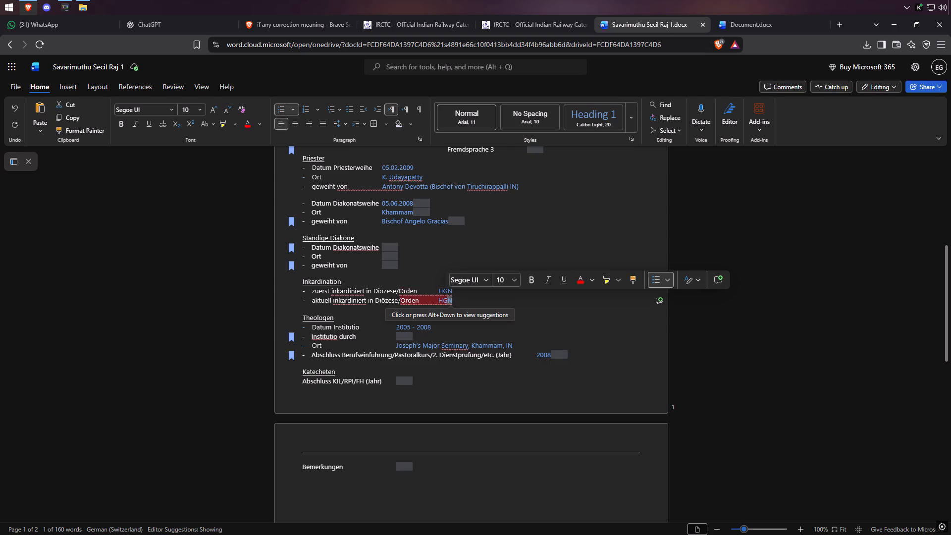
pyautogui.hotkey('ctrl', 'c')
pyautogui.click(395, 465)
pyautogui.hotkey('ctrl', 'v')
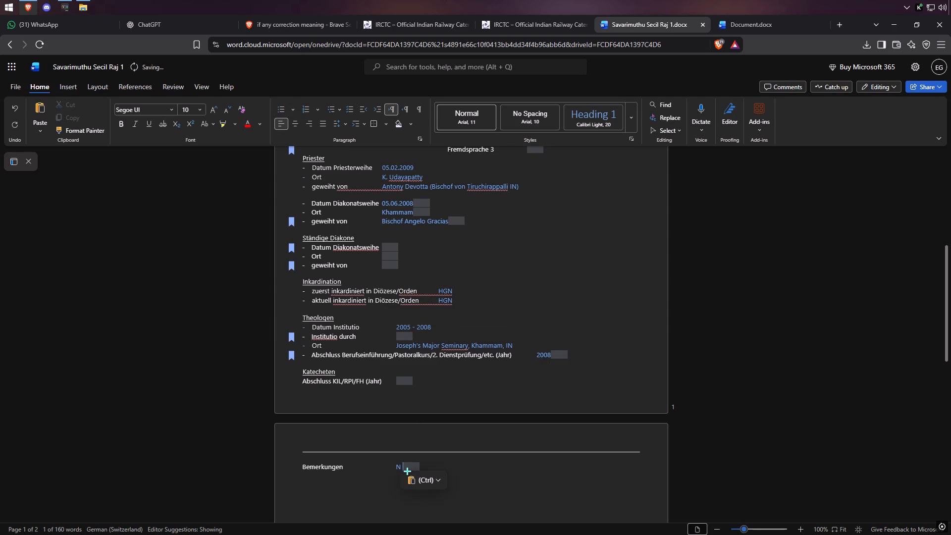
pyautogui.press('BackSpace')
pyautogui.write('ul')
pyautogui.press('BackSpace')
pyautogui.write('UL')
pyautogui.press('l')
# Review the form from the contact details and Personaldaten through Bemerkungen for missing entries and leftover placeholders.
pyautogui.scroll(5, 428, 432)
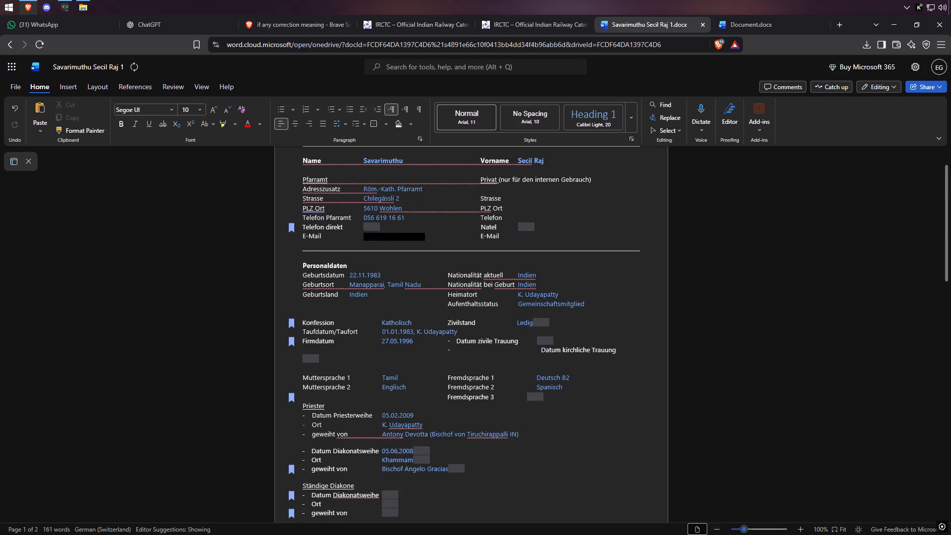
pyautogui.scroll(3, 423, 437)
pyautogui.scroll(-1, 423, 437)
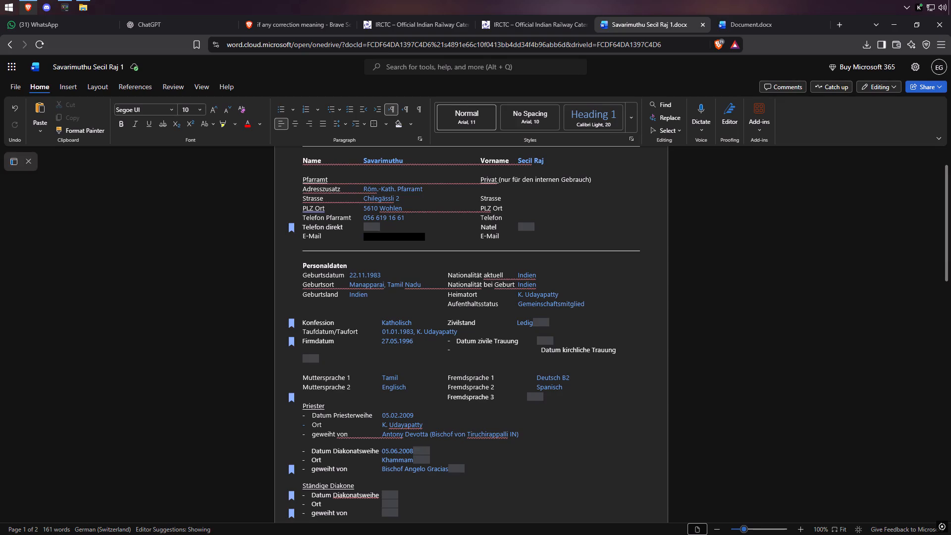
pyautogui.scroll(-8, 425, 437)
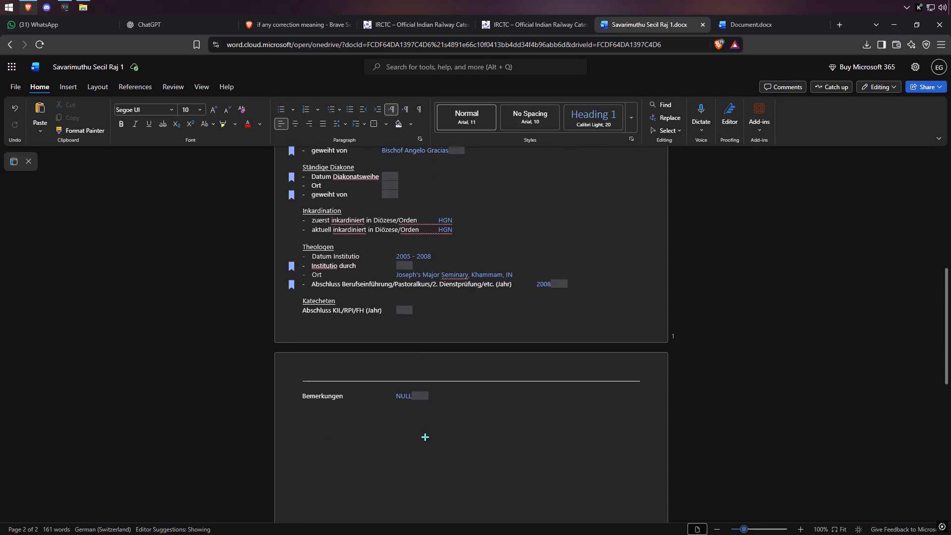
pyautogui.scroll(-1, 425, 437)
pyautogui.scroll(2, 425, 437)
pyautogui.scroll(-1, 425, 437)
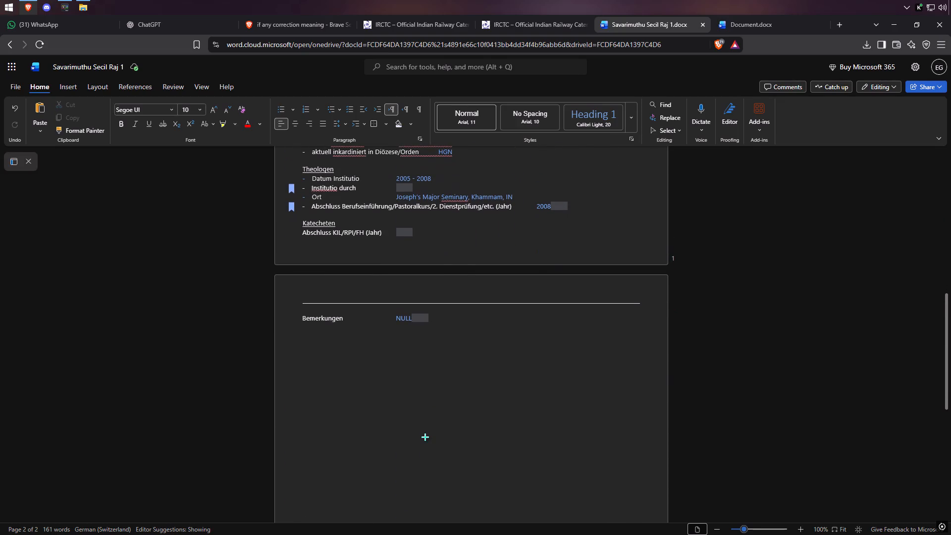
pyautogui.moveTo(948, 328); pyautogui.dragTo(950, 318)
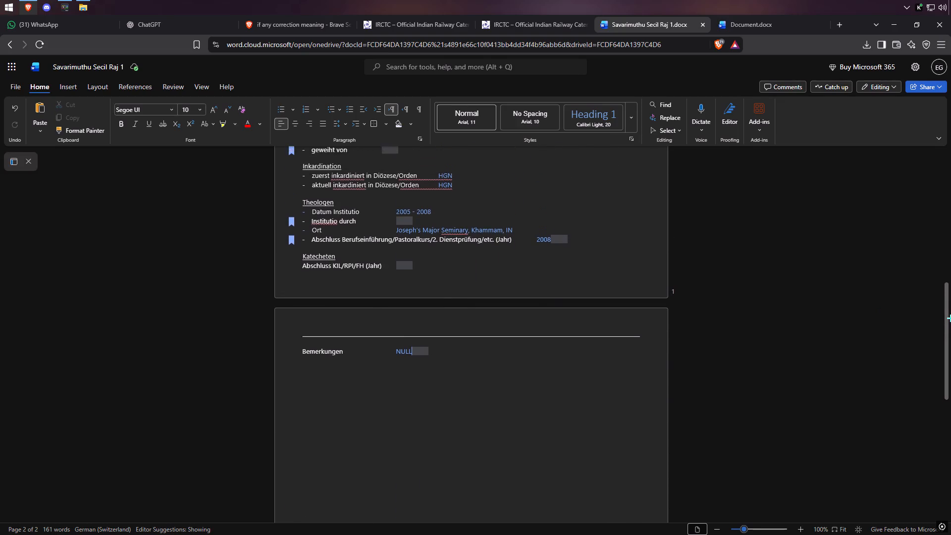
pyautogui.moveTo(950, 318); pyautogui.dragTo(948, 322)
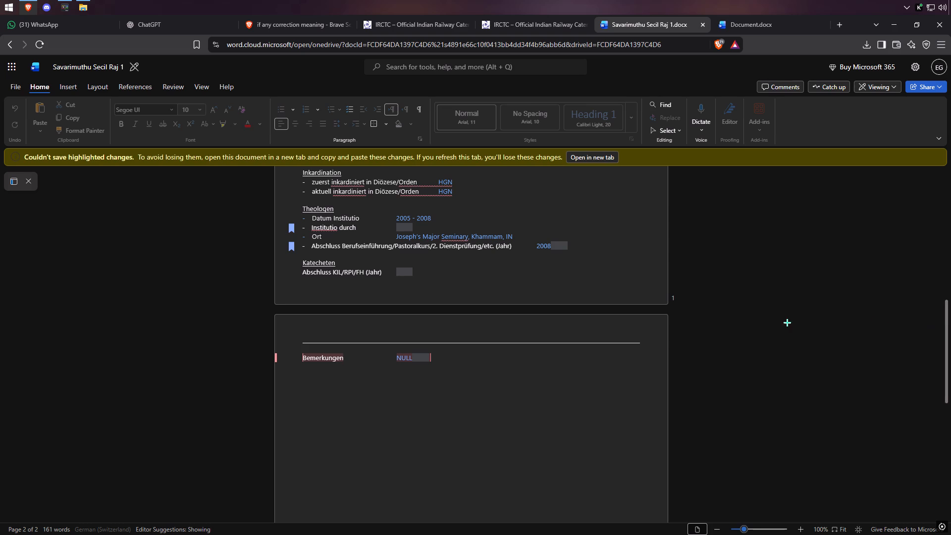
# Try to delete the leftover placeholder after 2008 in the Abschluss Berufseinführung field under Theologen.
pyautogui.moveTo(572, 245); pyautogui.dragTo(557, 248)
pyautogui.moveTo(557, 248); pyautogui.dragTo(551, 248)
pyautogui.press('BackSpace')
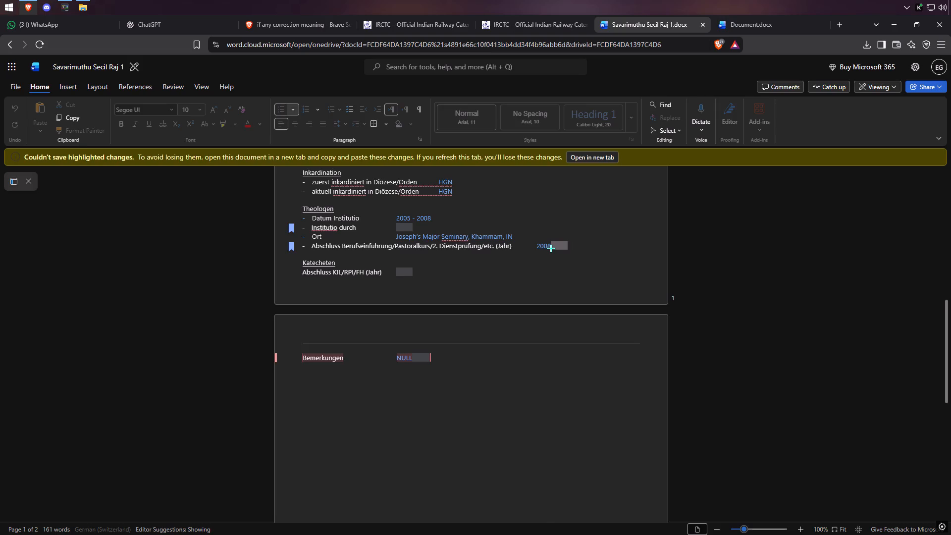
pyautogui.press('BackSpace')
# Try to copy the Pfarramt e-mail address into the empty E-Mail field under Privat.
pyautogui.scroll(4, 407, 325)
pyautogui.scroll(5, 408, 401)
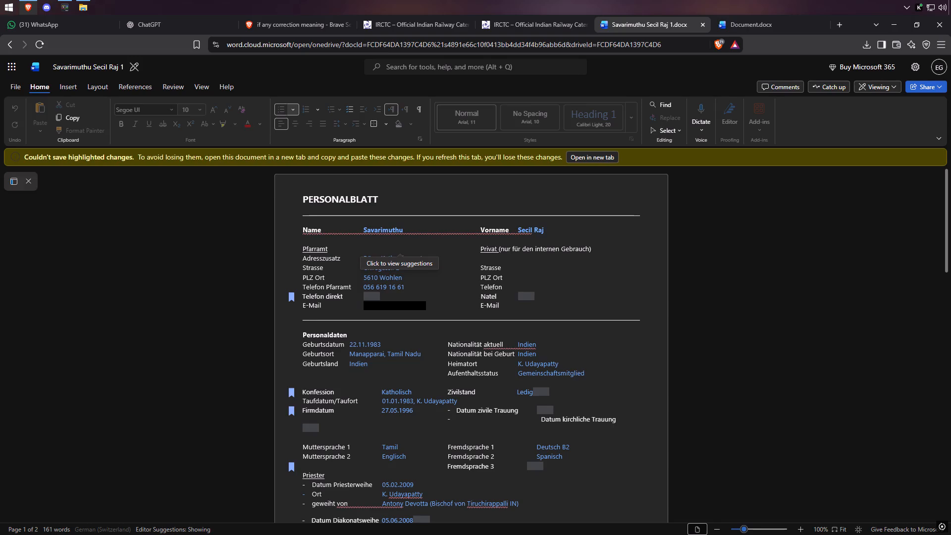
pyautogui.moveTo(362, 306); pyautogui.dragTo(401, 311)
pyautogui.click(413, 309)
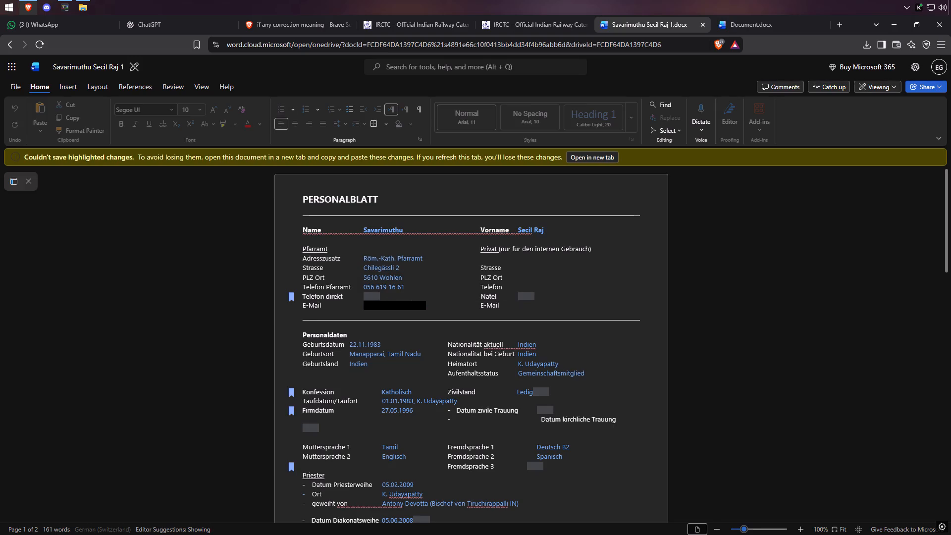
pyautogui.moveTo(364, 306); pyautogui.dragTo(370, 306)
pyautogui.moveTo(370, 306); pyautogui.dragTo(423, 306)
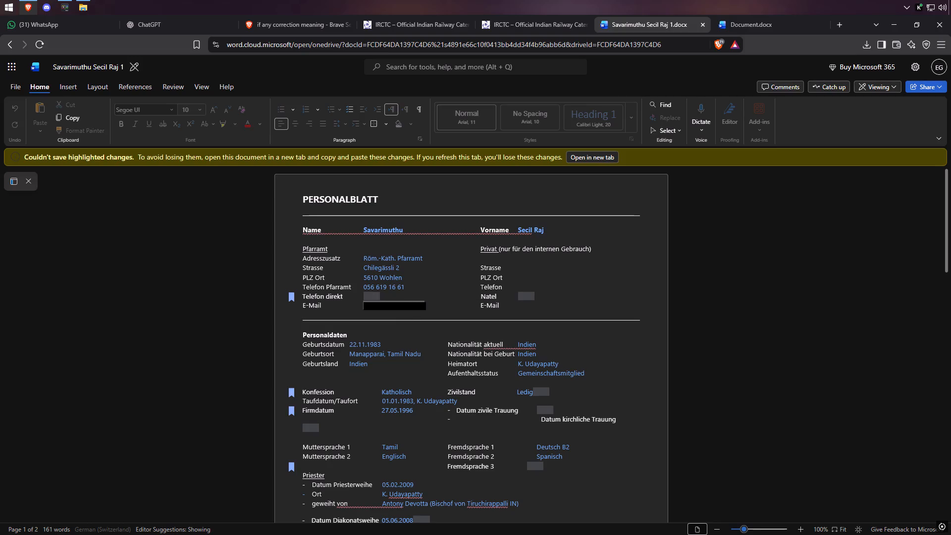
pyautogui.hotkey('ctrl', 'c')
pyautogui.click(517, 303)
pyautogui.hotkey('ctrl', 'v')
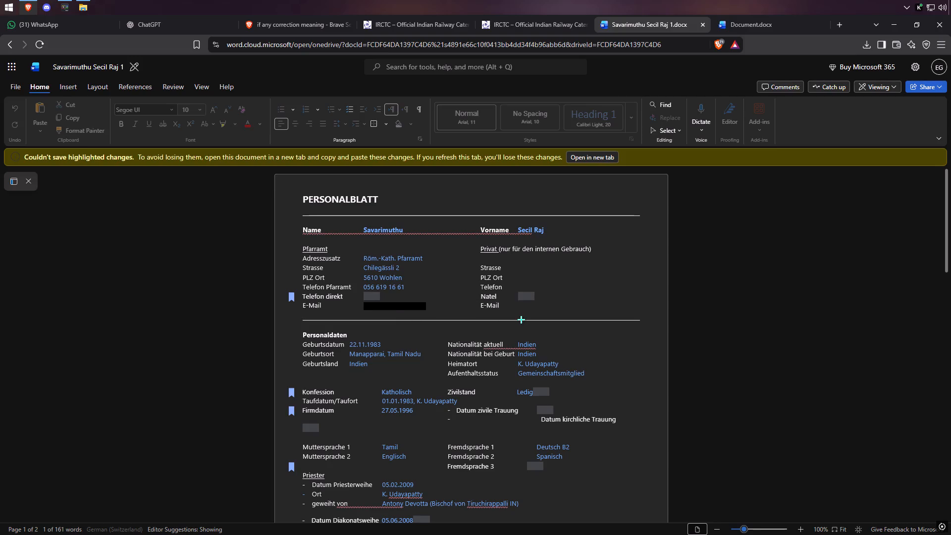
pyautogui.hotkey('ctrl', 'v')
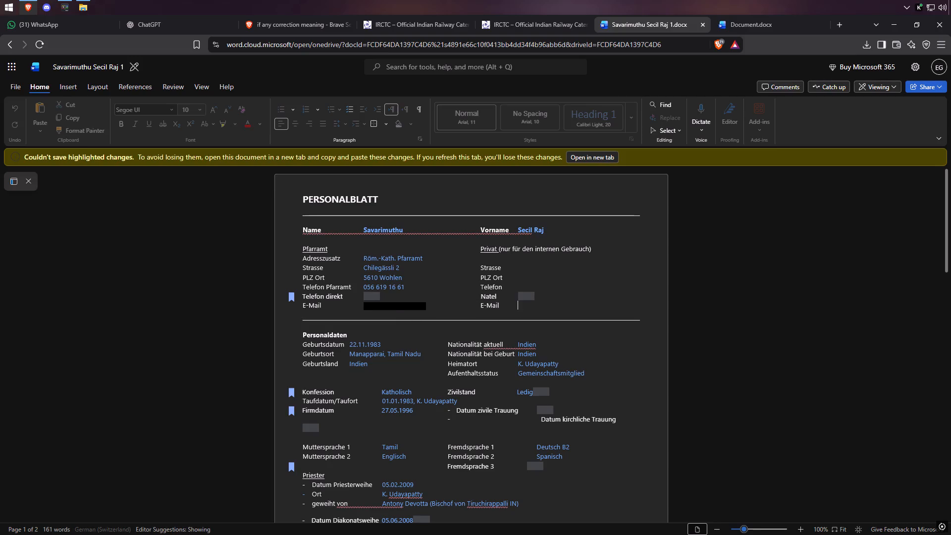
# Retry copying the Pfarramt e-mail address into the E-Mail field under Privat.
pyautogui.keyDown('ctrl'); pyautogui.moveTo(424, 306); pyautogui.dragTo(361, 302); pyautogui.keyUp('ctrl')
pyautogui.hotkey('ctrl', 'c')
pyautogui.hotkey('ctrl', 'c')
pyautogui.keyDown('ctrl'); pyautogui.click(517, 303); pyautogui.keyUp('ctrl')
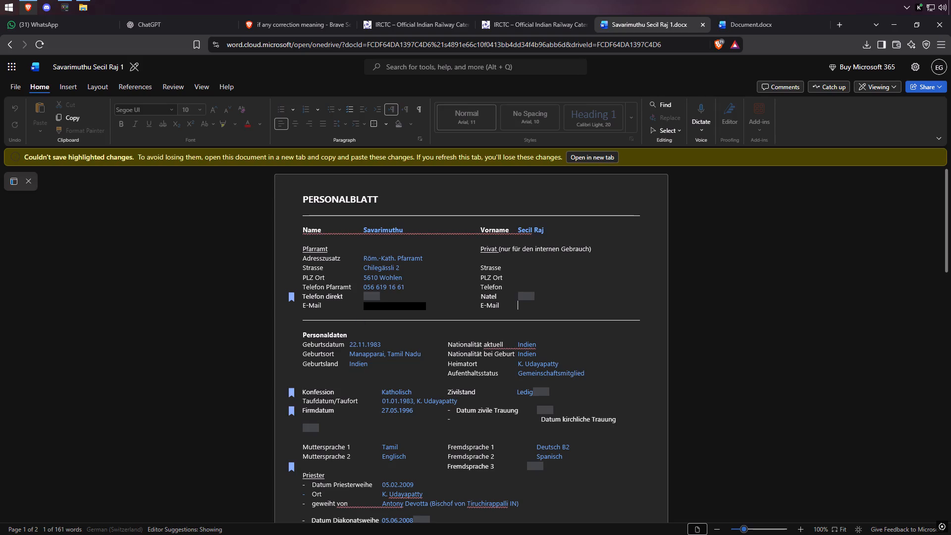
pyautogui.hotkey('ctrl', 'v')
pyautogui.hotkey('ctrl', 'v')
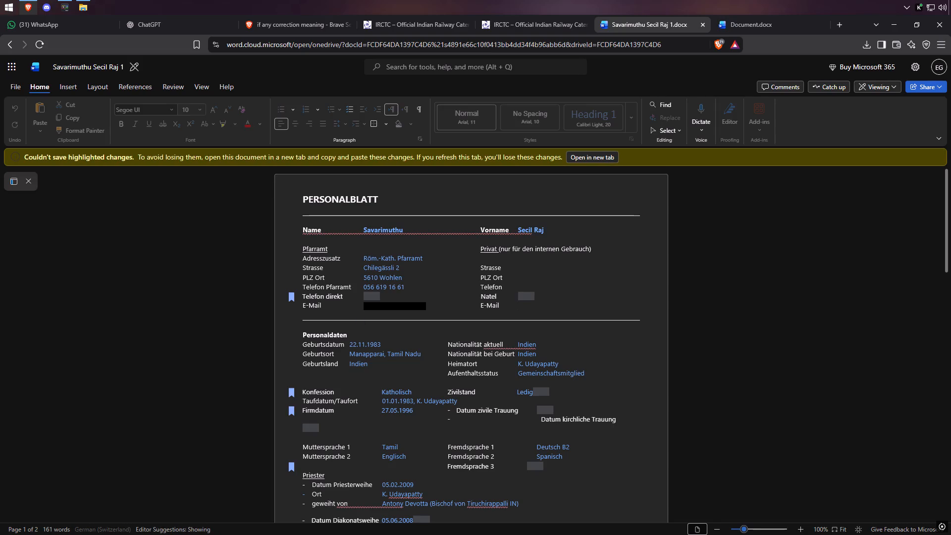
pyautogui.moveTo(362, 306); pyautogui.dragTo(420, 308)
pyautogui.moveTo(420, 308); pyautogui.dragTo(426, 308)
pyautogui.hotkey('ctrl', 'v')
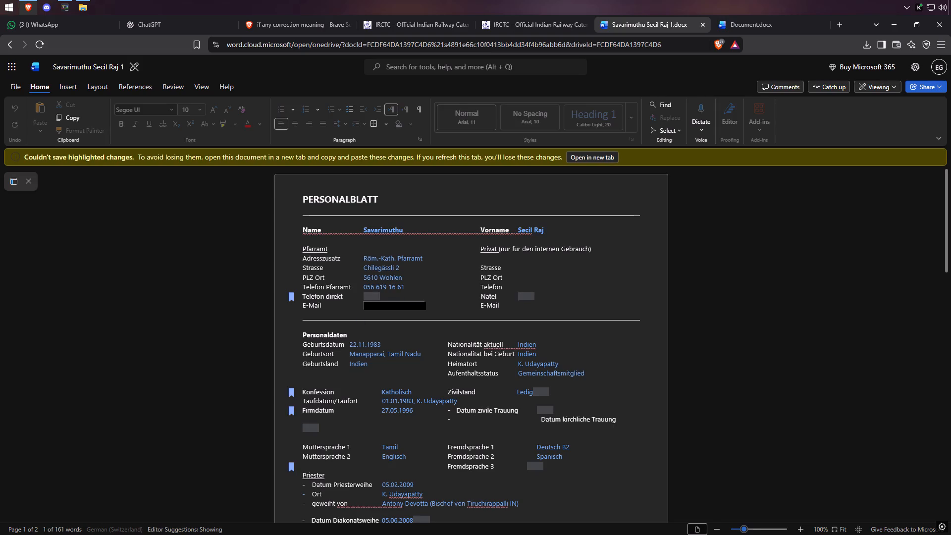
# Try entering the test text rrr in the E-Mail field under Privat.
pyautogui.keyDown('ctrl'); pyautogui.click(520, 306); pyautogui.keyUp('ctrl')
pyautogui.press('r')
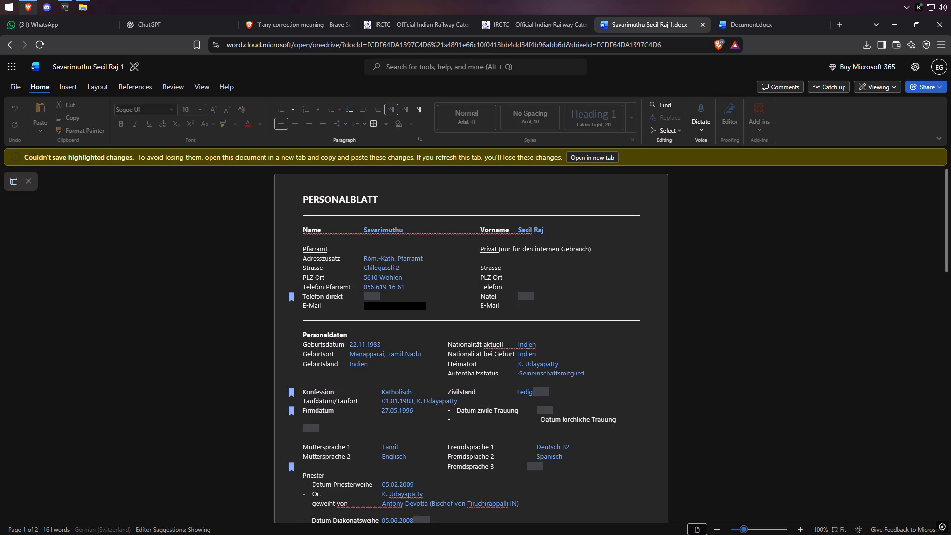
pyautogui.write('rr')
# Copy a sharing link to this document.
pyautogui.click(4, 67)
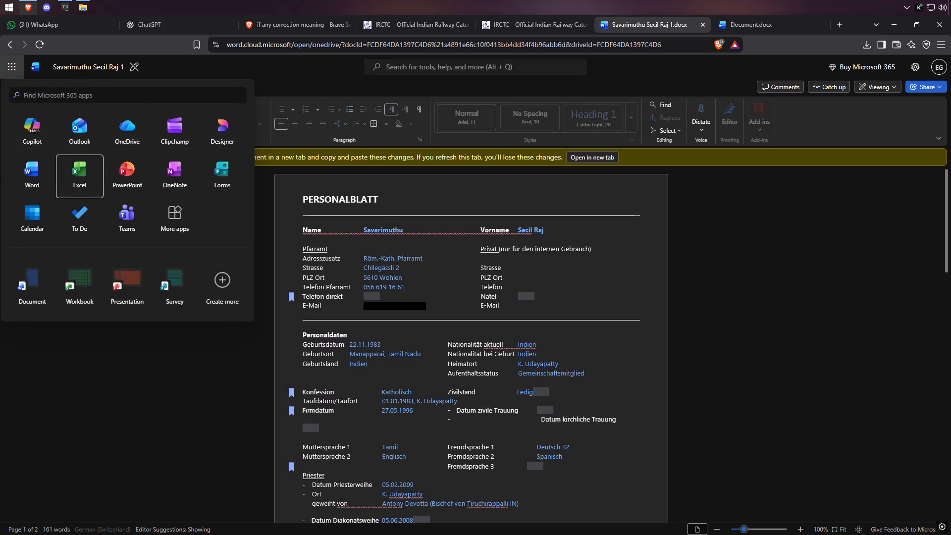
pyautogui.click(135, 421)
pyautogui.click(16, 85)
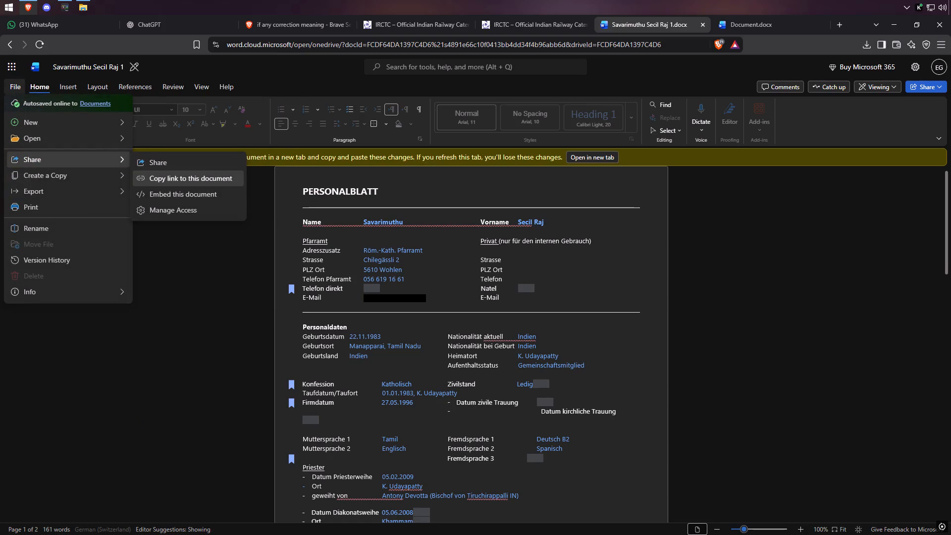
pyautogui.click(147, 175)
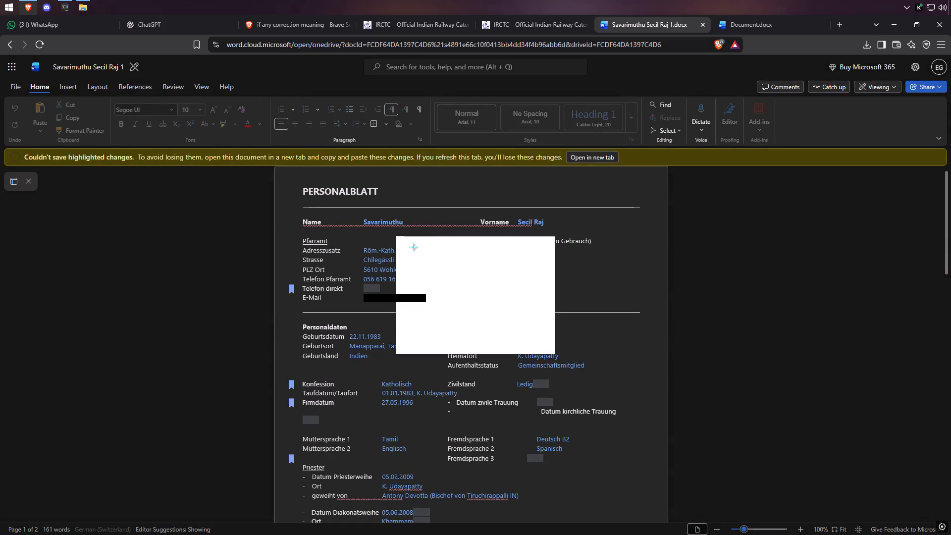
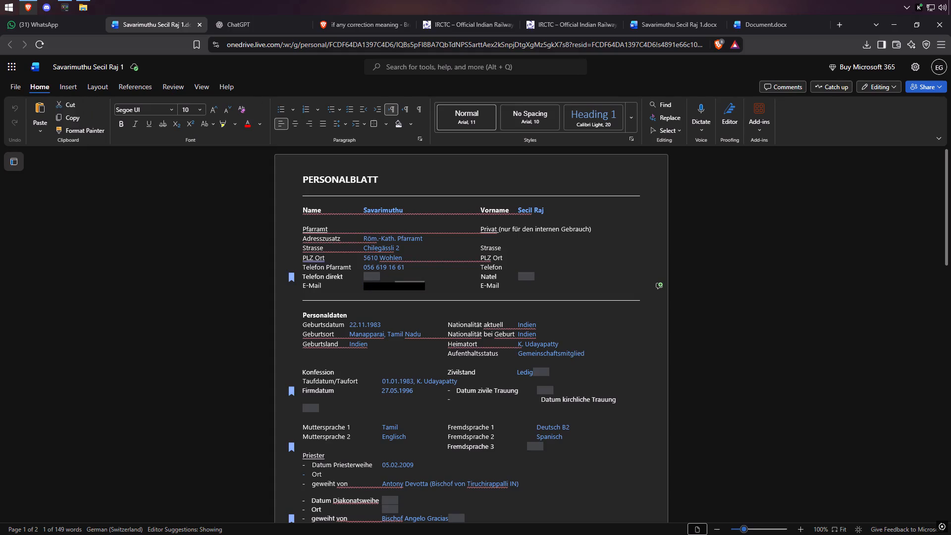
# Copy the Pfarramt e-mail address into the empty E-Mail field under Privat.
pyautogui.moveTo(363, 293); pyautogui.dragTo(361, 285)
pyautogui.click(361, 285)
pyautogui.moveTo(361, 285); pyautogui.dragTo(435, 285)
pyautogui.moveTo(435, 285); pyautogui.dragTo(437, 285)
pyautogui.hotkey('ctrl', 'c')
pyautogui.keyDown('ctrl'); pyautogui.click(517, 287); pyautogui.keyUp('ctrl')
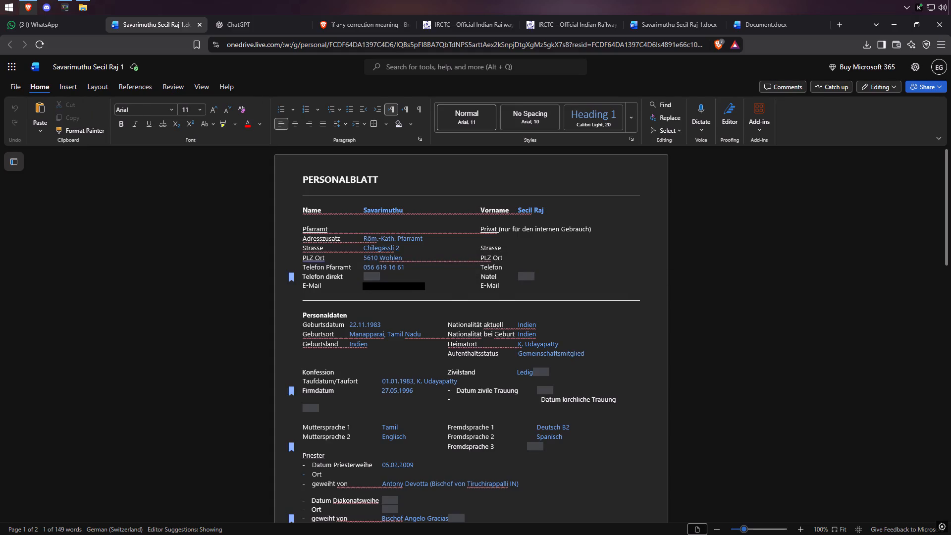
pyautogui.hotkey('ctrl', 'v')
pyautogui.click(640, 333)
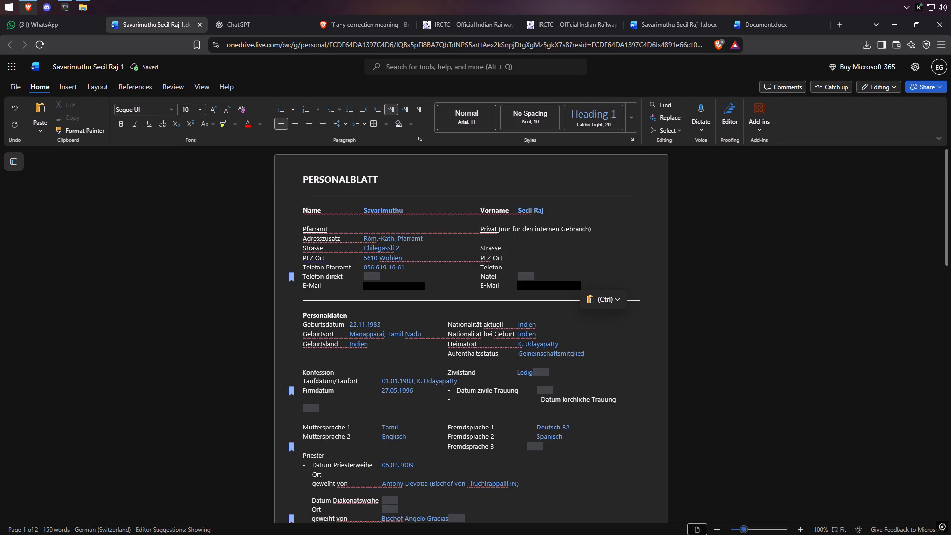
pyautogui.click(739, 260)
# Replace the first character of both e-mail addresses, first under Privat and then under Pfarramt, with a lowercase r.
pyautogui.click(522, 290)
pyautogui.press('BackSpace')
pyautogui.press('r')
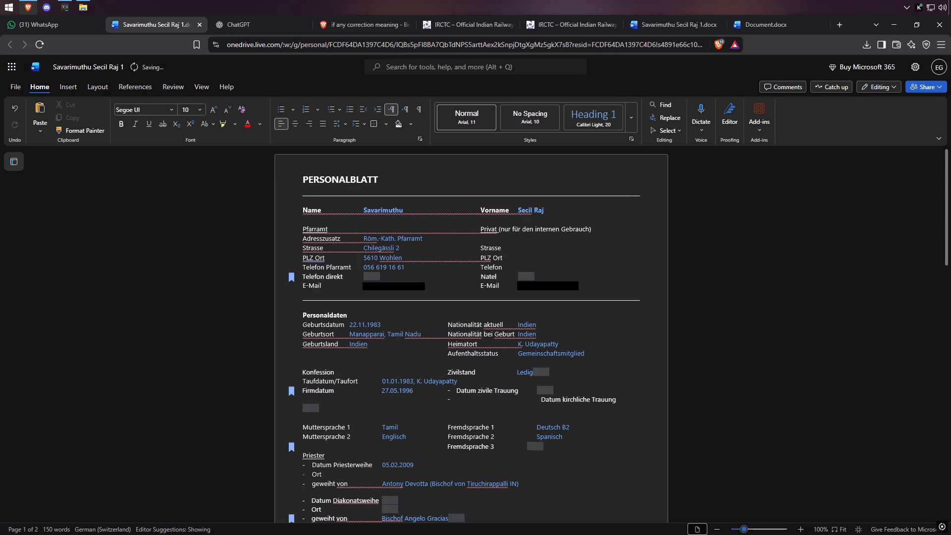
pyautogui.click(364, 285)
pyautogui.press('BackSpace')
pyautogui.press('r')
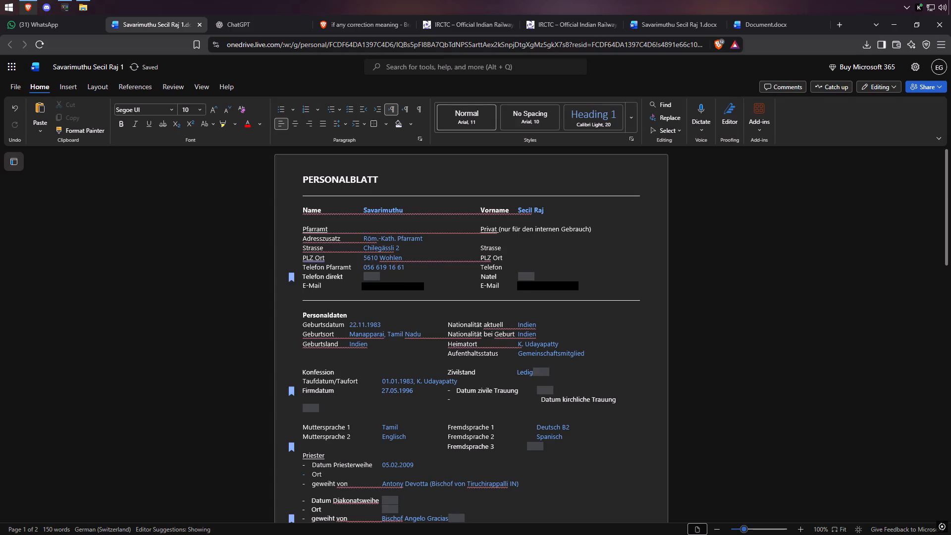
pyautogui.click(345, 287)
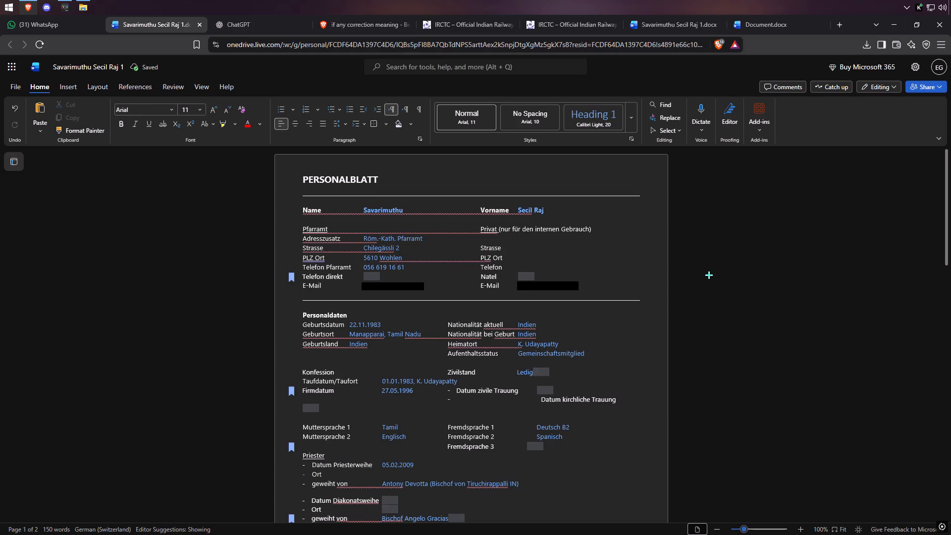
pyautogui.click(709, 275)
pyautogui.click(706, 272)
# Delete the leftover placeholder after Ledig in the Zivilstand field.
pyautogui.moveTo(553, 373); pyautogui.dragTo(532, 372)
pyautogui.press('BackSpace')
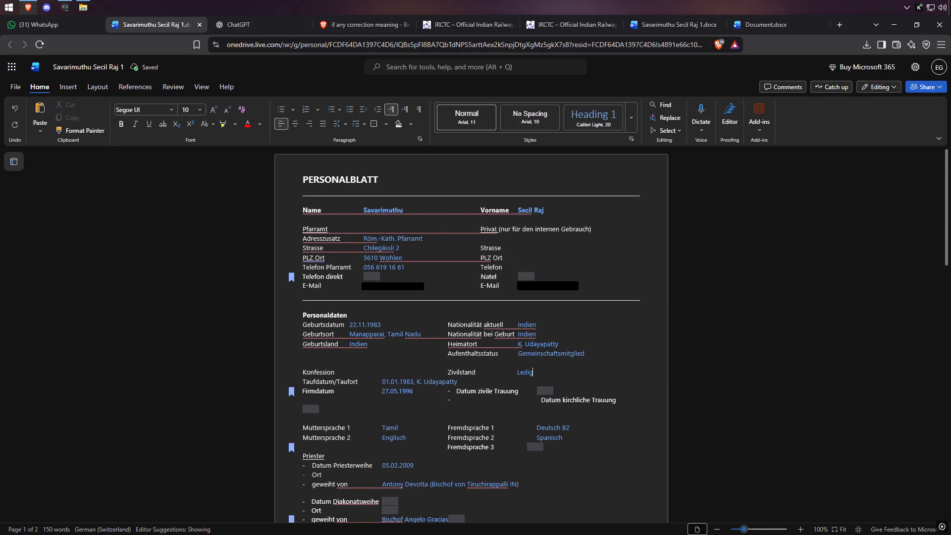
pyautogui.moveTo(551, 394); pyautogui.dragTo(557, 386)
pyautogui.moveTo(557, 386); pyautogui.dragTo(559, 386)
# Delete the leftover placeholder in the Natel field under Privat.
pyautogui.click(542, 273)
pyautogui.moveTo(541, 275); pyautogui.dragTo(516, 276)
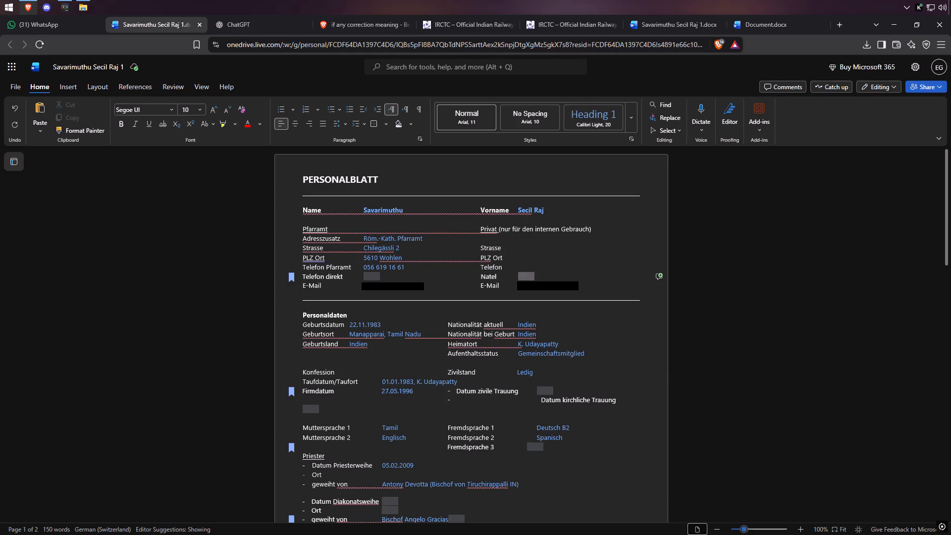
pyautogui.moveTo(516, 276); pyautogui.dragTo(514, 276)
pyautogui.press('BackSpace')
pyautogui.click(848, 331)
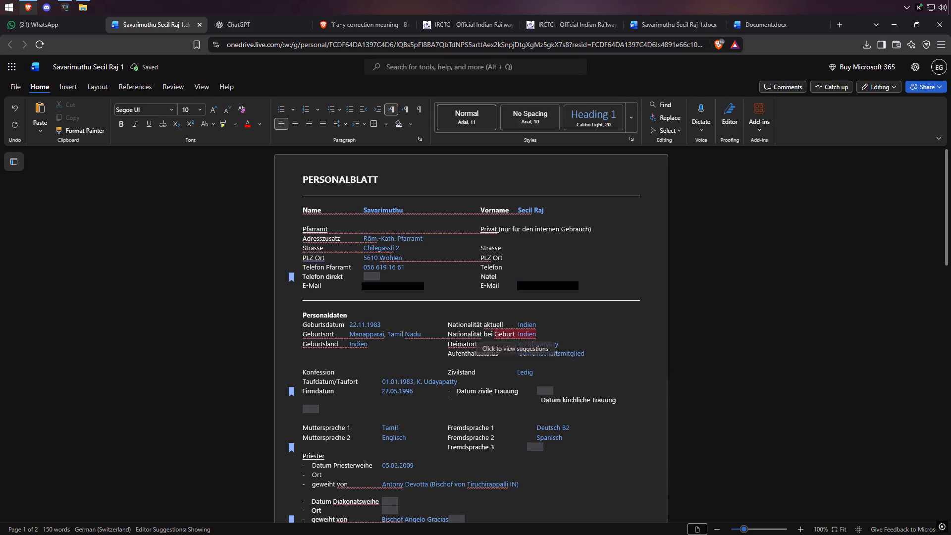
# Delete the leftover placeholder after Datum zivile Trauung.
pyautogui.scroll(-5, 523, 337)
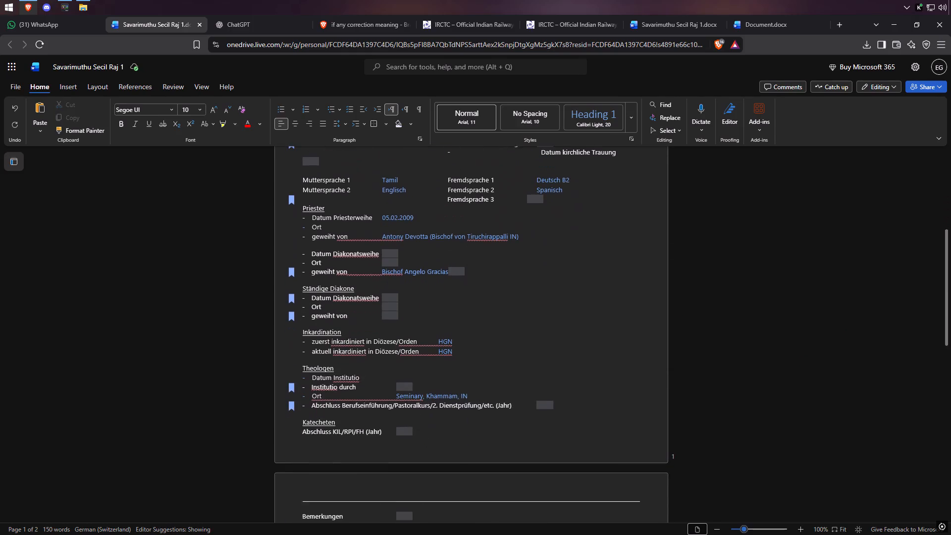
pyautogui.scroll(-1, 496, 358)
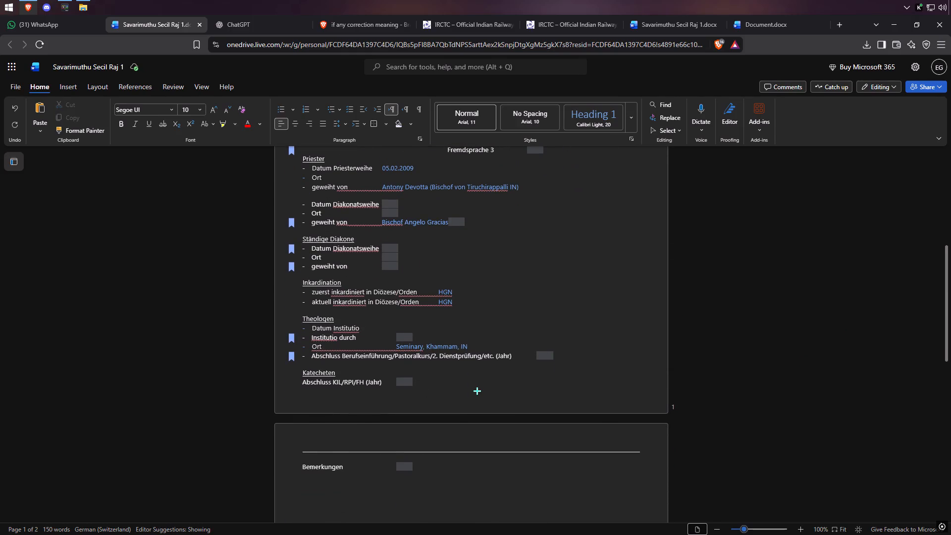
pyautogui.scroll(4, 477, 391)
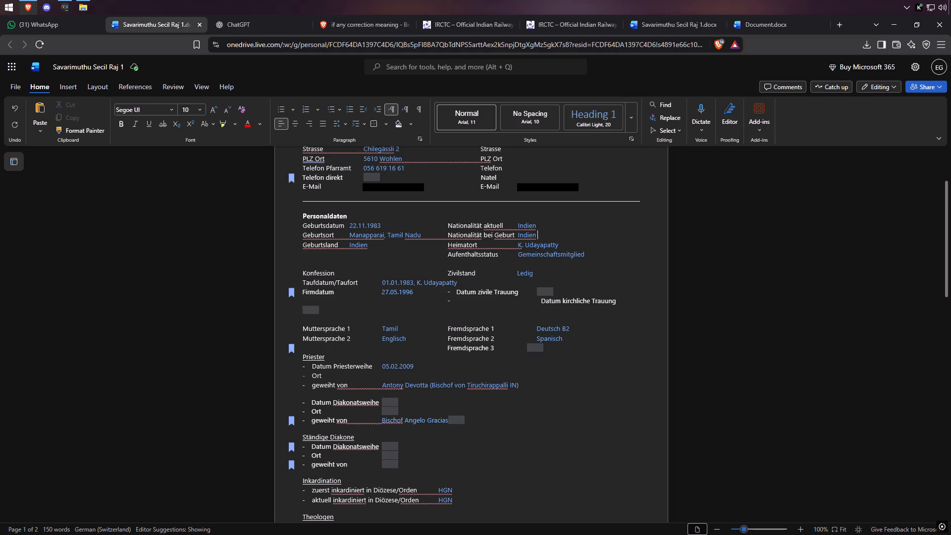
pyautogui.moveTo(554, 293); pyautogui.dragTo(542, 294)
pyautogui.moveTo(542, 294); pyautogui.dragTo(536, 294)
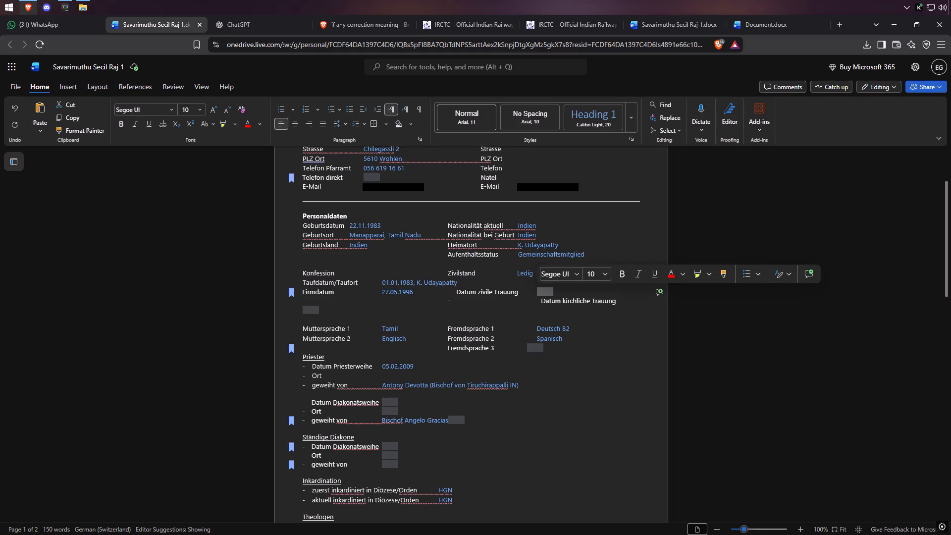
pyautogui.press('BackSpace')
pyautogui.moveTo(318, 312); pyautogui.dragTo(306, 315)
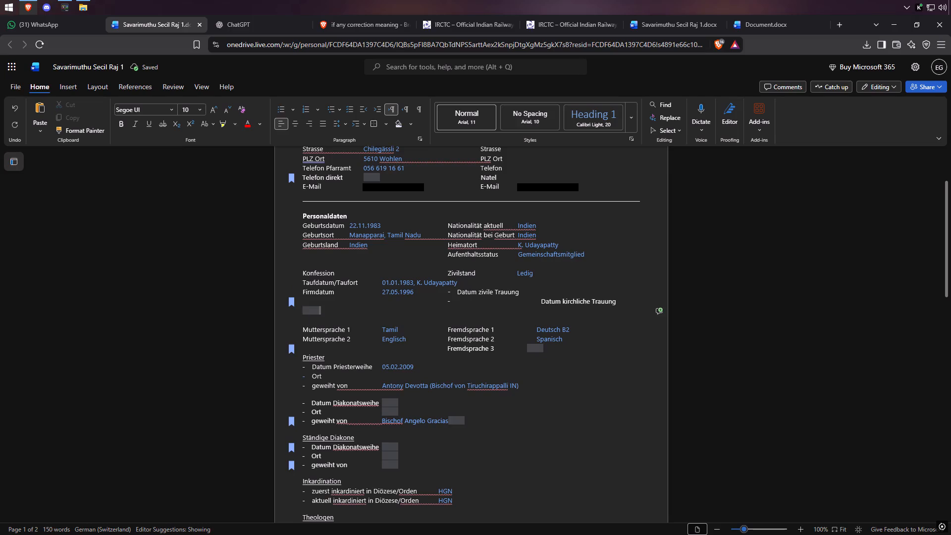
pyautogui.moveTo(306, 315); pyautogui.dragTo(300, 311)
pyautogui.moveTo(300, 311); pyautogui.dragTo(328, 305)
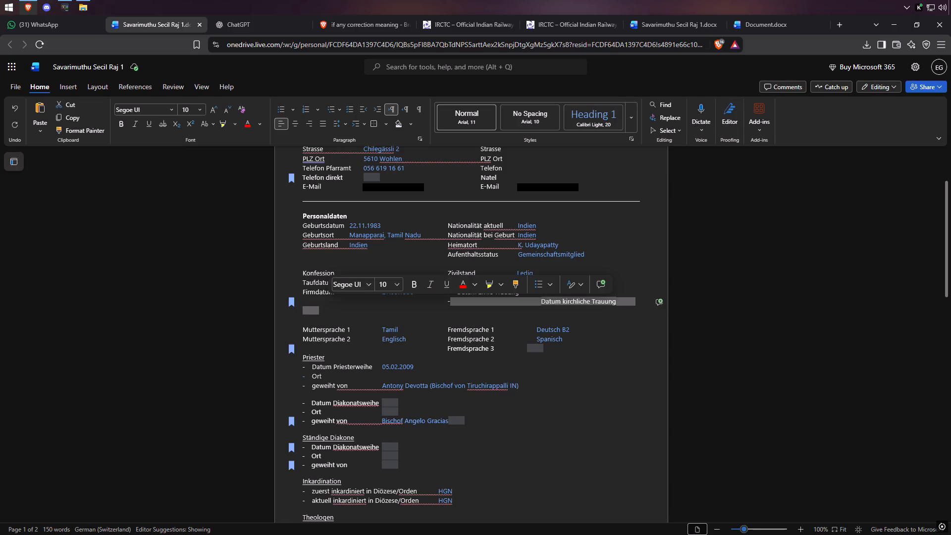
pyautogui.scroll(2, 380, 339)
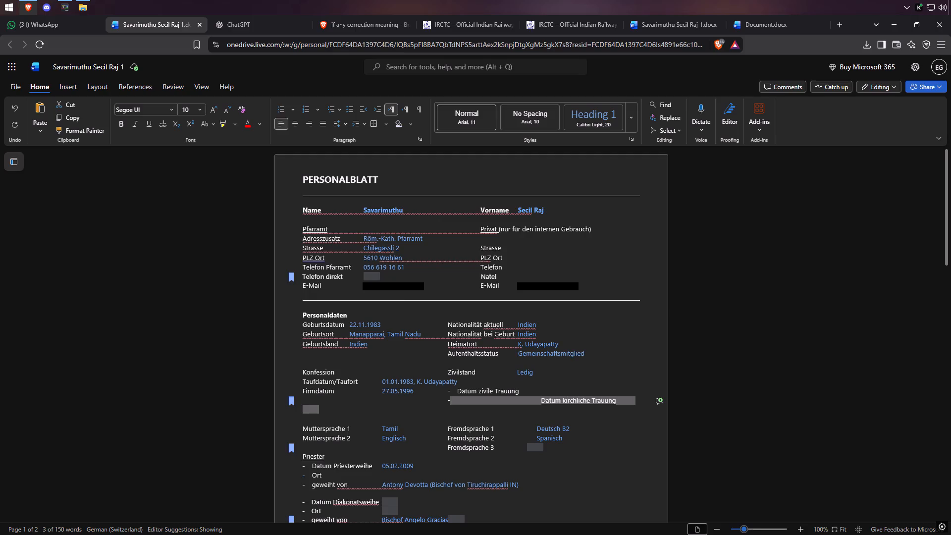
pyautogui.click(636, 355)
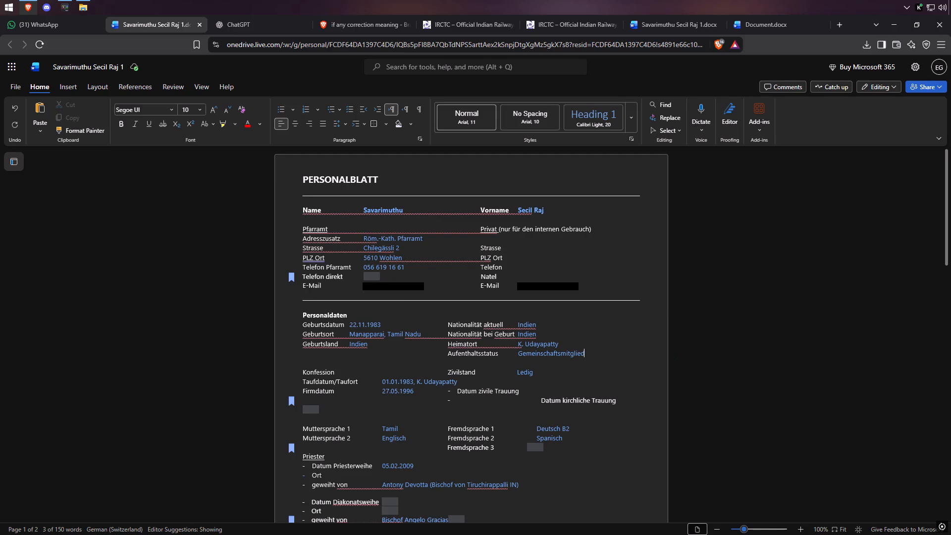
# Delete the leftover placeholder after the bishop's name in the second geweiht von line under Priester.
pyautogui.scroll(-1, 605, 355)
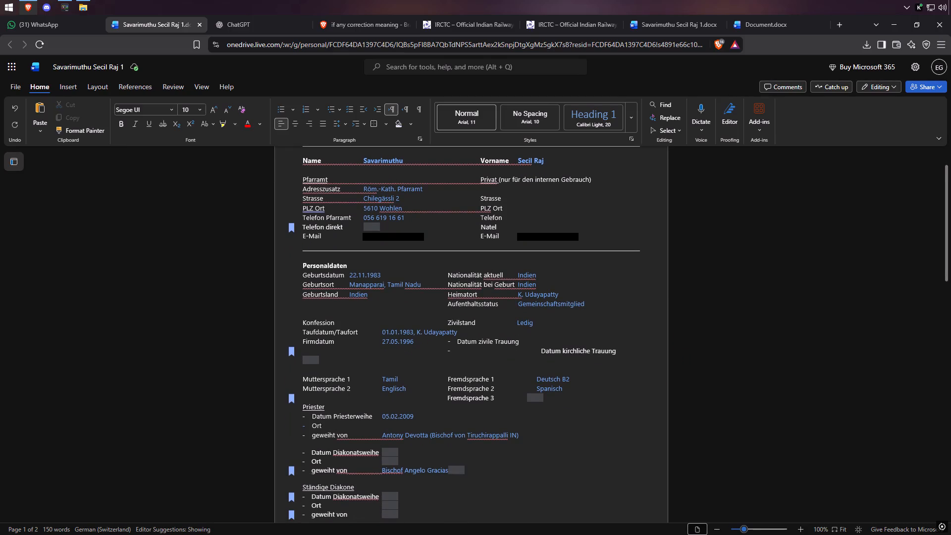
pyautogui.moveTo(465, 467); pyautogui.dragTo(456, 470)
pyautogui.moveTo(456, 470); pyautogui.dragTo(452, 471)
pyautogui.moveTo(452, 471); pyautogui.dragTo(447, 473)
pyautogui.press('BackSpace')
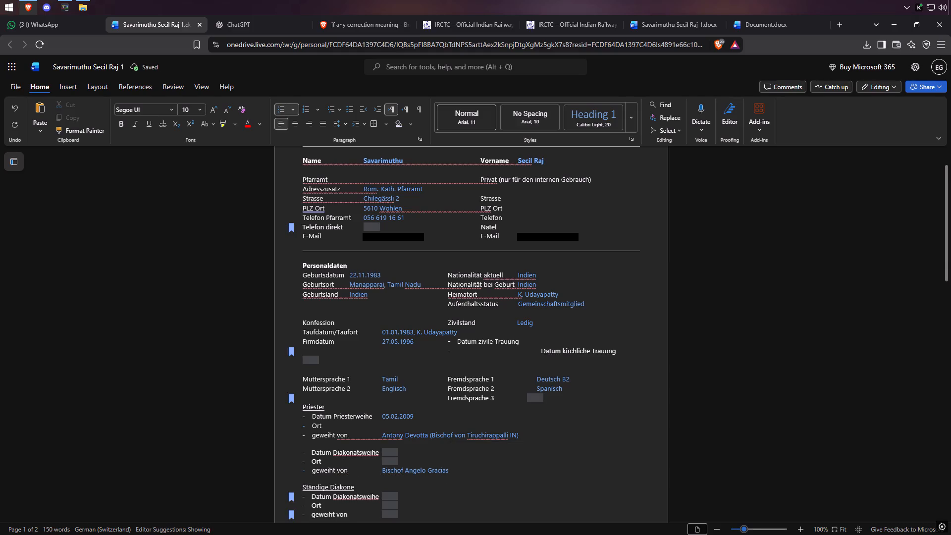
# Check the rest of the form down to Bemerkungen for remaining placeholders.
pyautogui.scroll(-4, 458, 434)
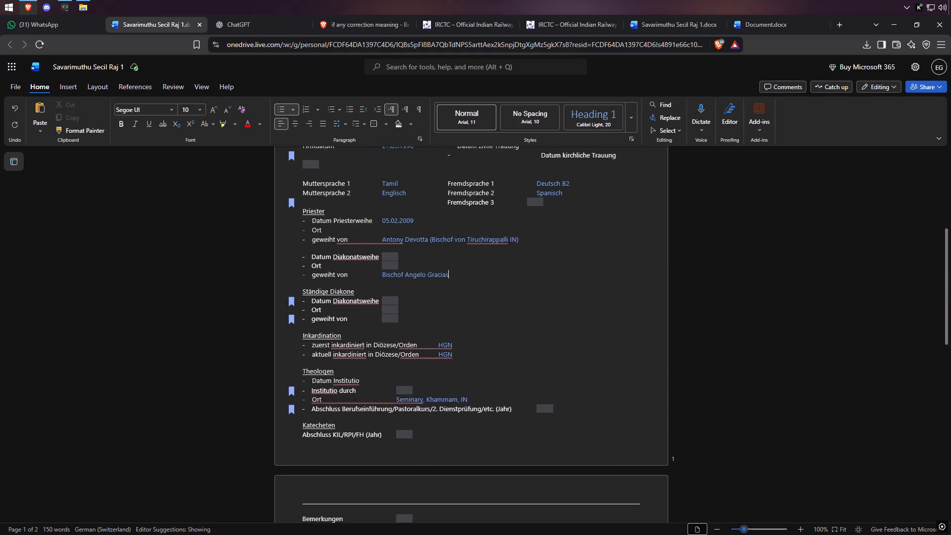
pyautogui.scroll(-2, 458, 434)
pyautogui.scroll(1, 426, 434)
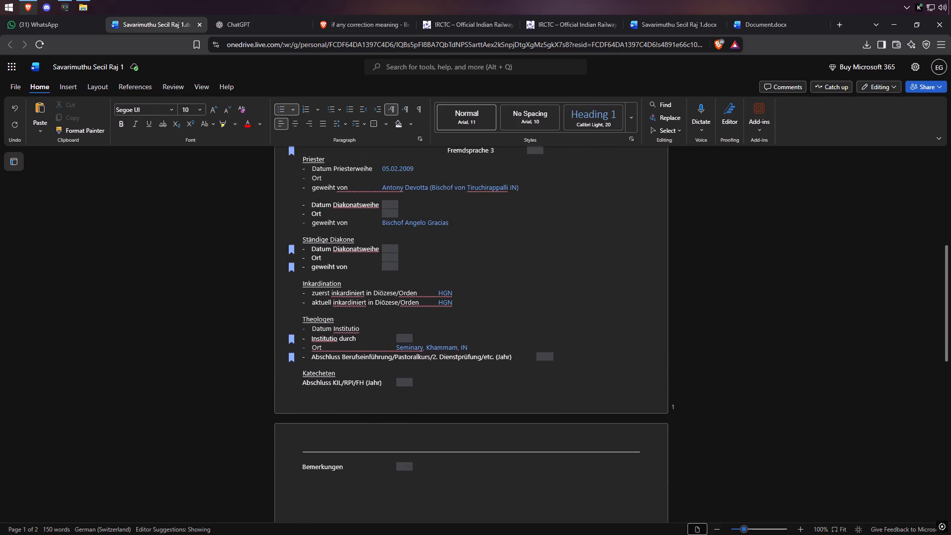
pyautogui.scroll(2, 426, 434)
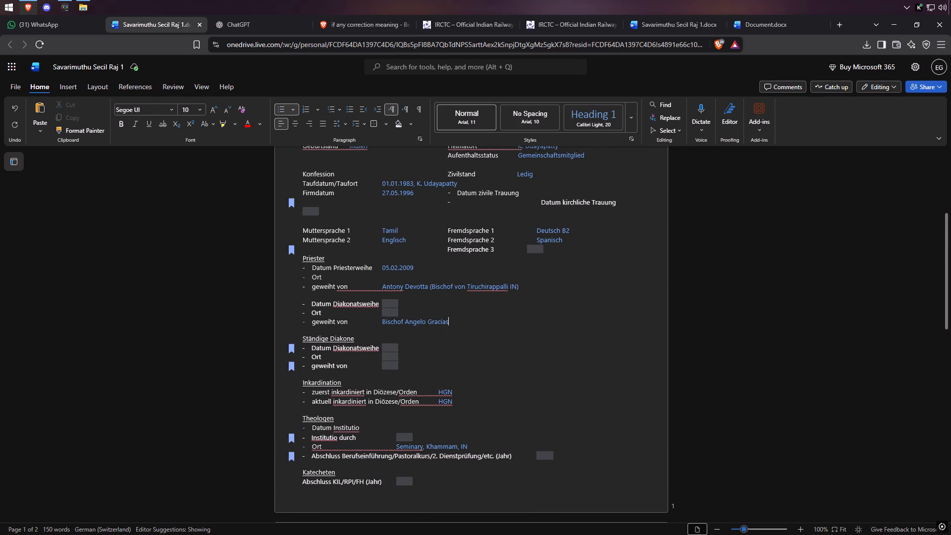
pyautogui.scroll(1, 483, 342)
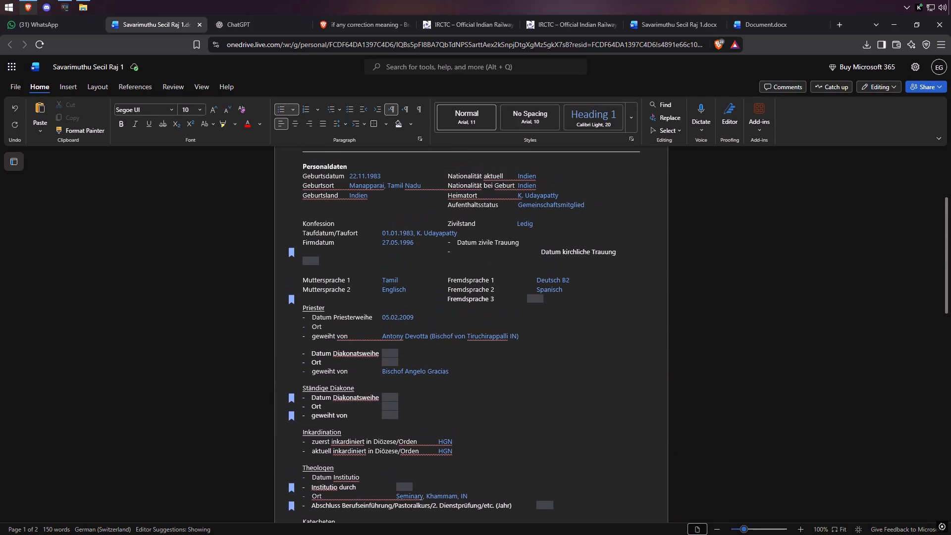
pyautogui.scroll(2, 538, 325)
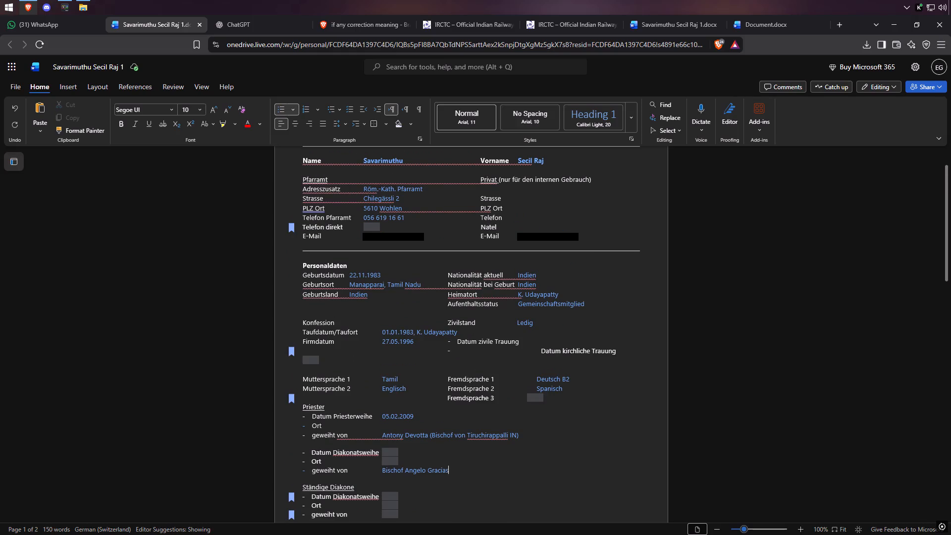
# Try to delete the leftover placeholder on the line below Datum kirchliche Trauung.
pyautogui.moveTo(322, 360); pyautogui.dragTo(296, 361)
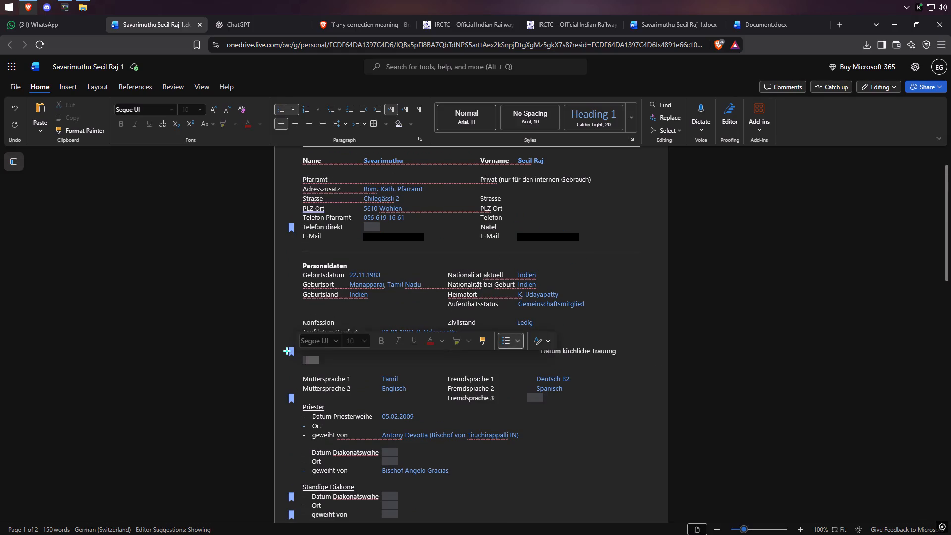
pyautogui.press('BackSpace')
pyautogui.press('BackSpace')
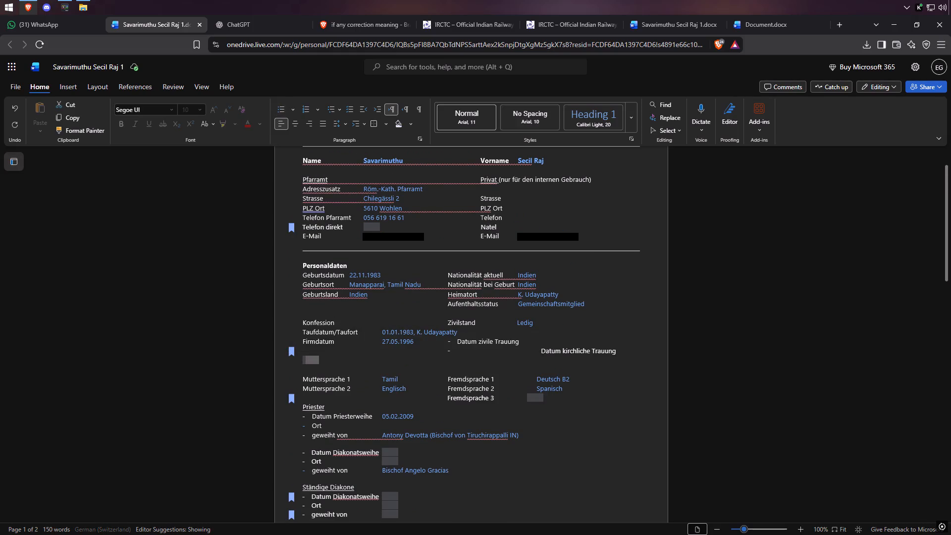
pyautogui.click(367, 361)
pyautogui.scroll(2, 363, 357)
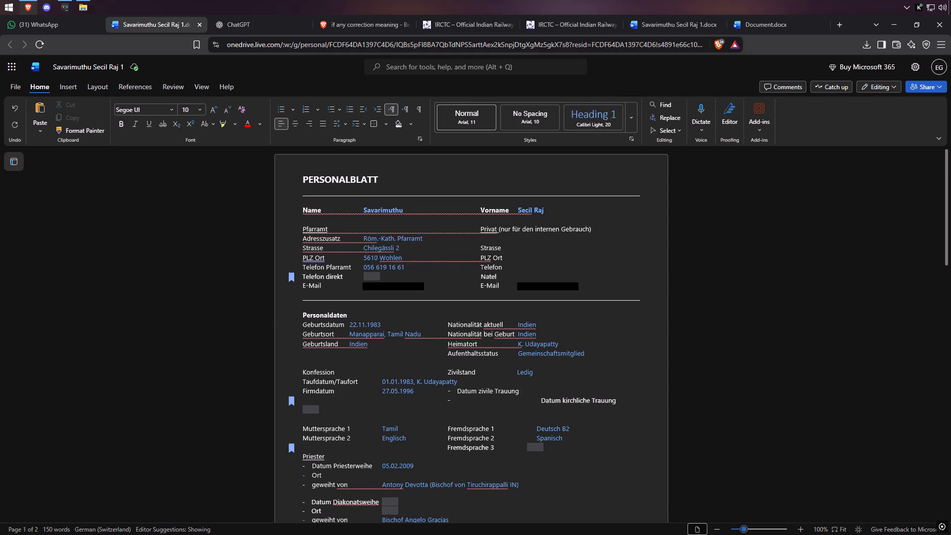
# Check the whole form from the header down to Bemerkungen for empty fields and remaining placeholders.
pyautogui.scroll(2, 385, 337)
pyautogui.click(10, 71)
pyautogui.click(82, 388)
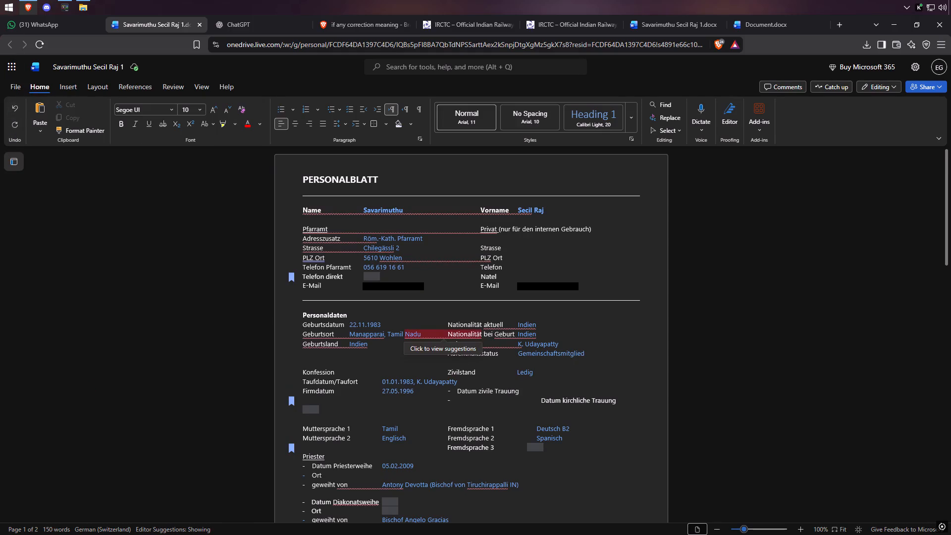
pyautogui.scroll(-2, 725, 361)
pyautogui.scroll(-1, 629, 351)
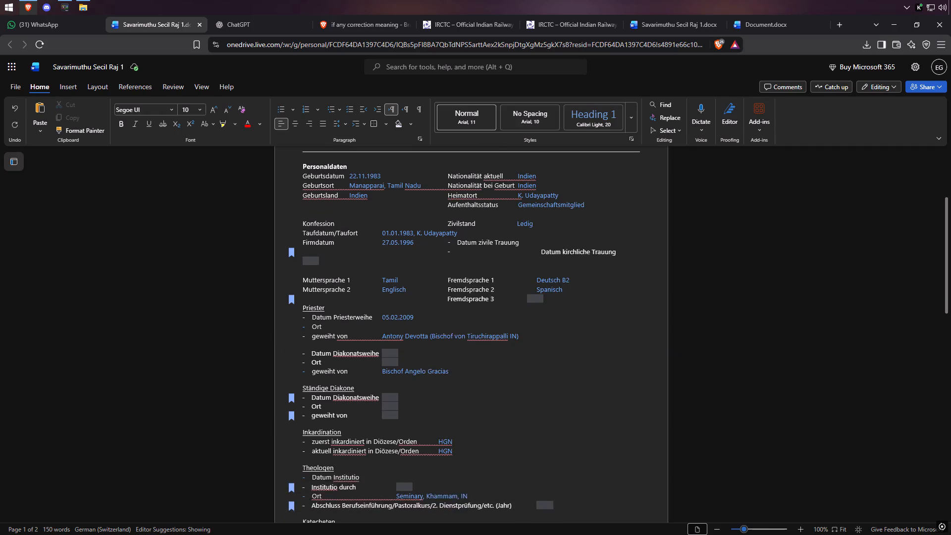
pyautogui.scroll(-3, 557, 355)
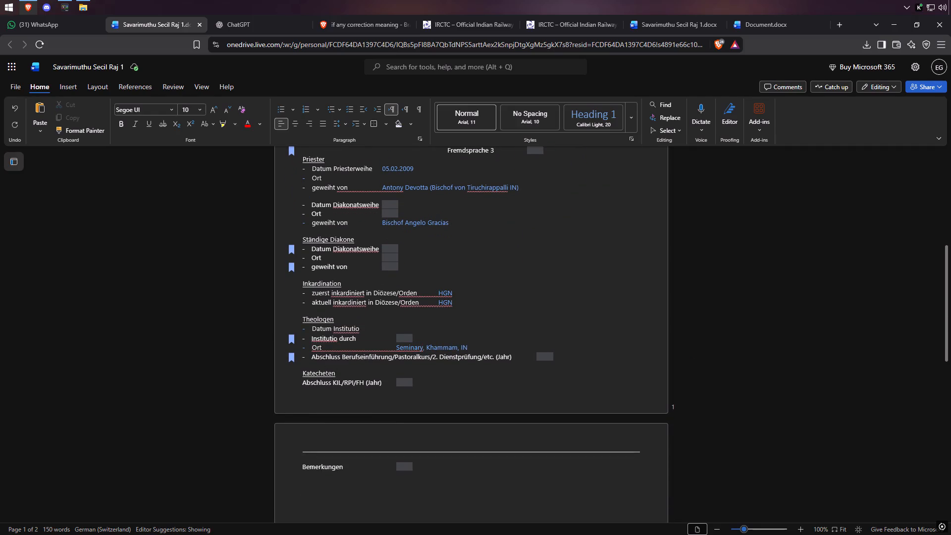
pyautogui.scroll(3, 471, 336)
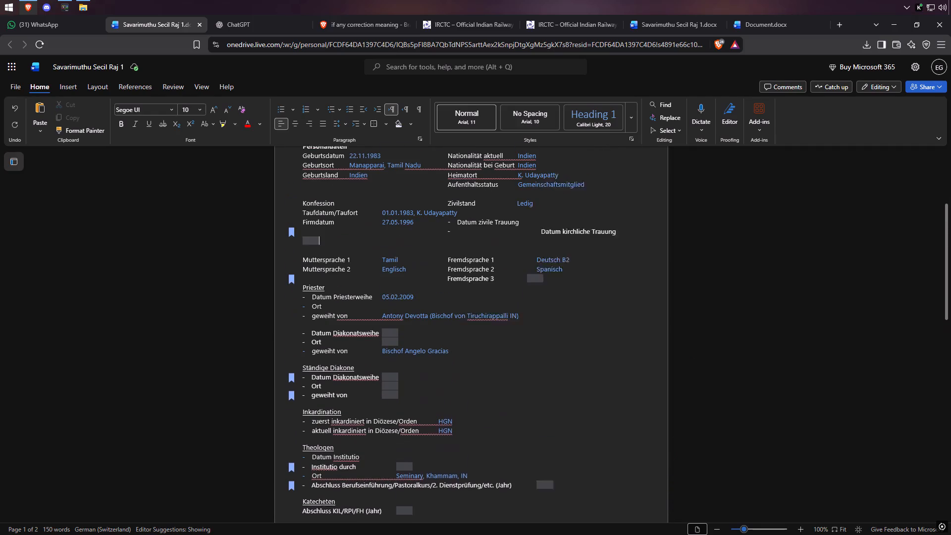
pyautogui.scroll(-3, 480, 330)
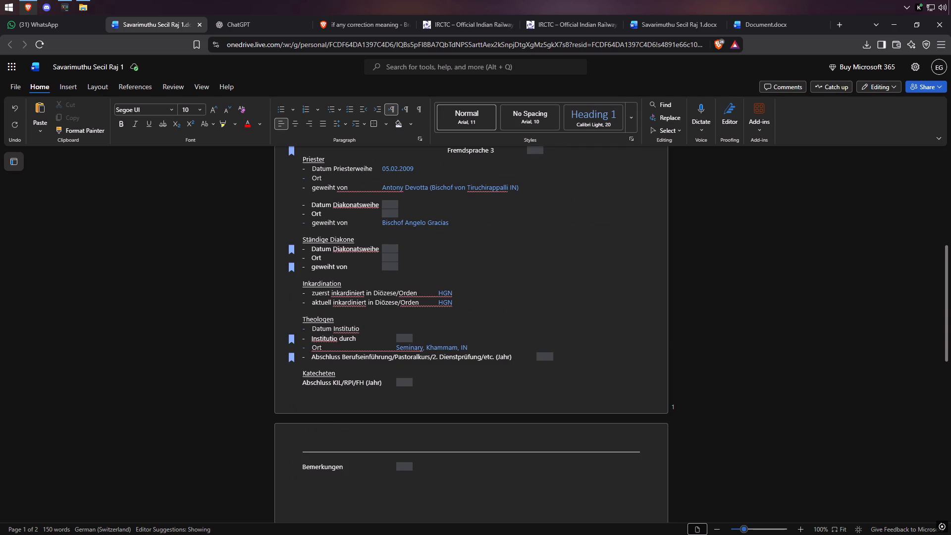
pyautogui.scroll(-2, 456, 340)
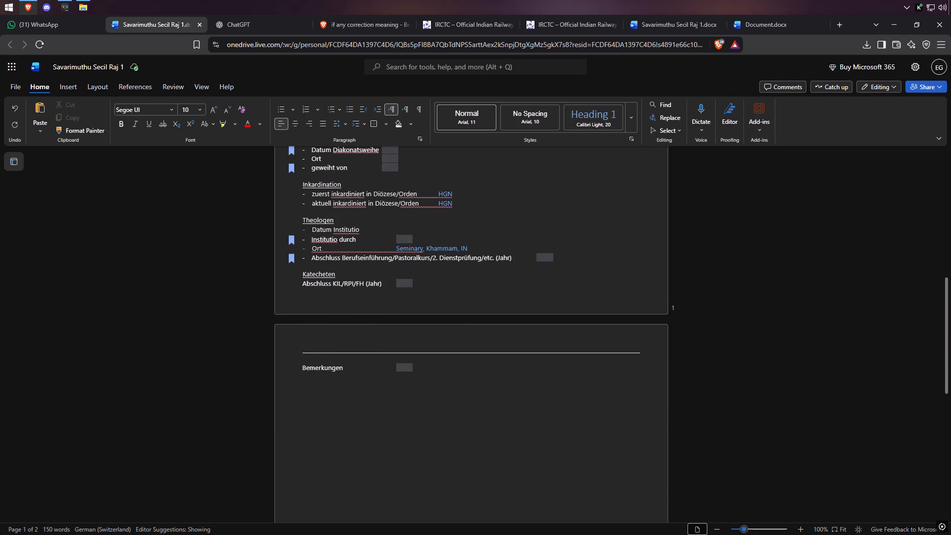
pyautogui.click(395, 366)
pyautogui.click(392, 224)
pyautogui.click(394, 230)
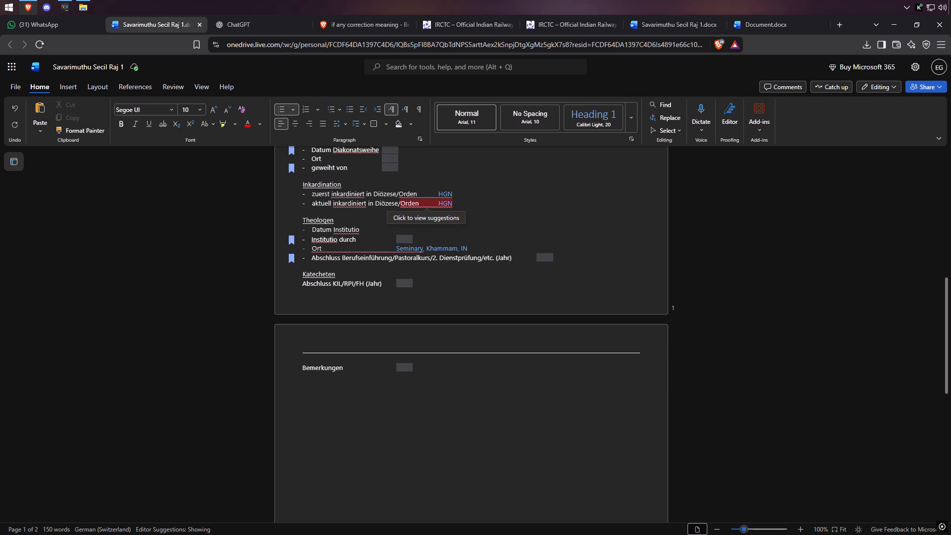
pyautogui.scroll(3, 429, 239)
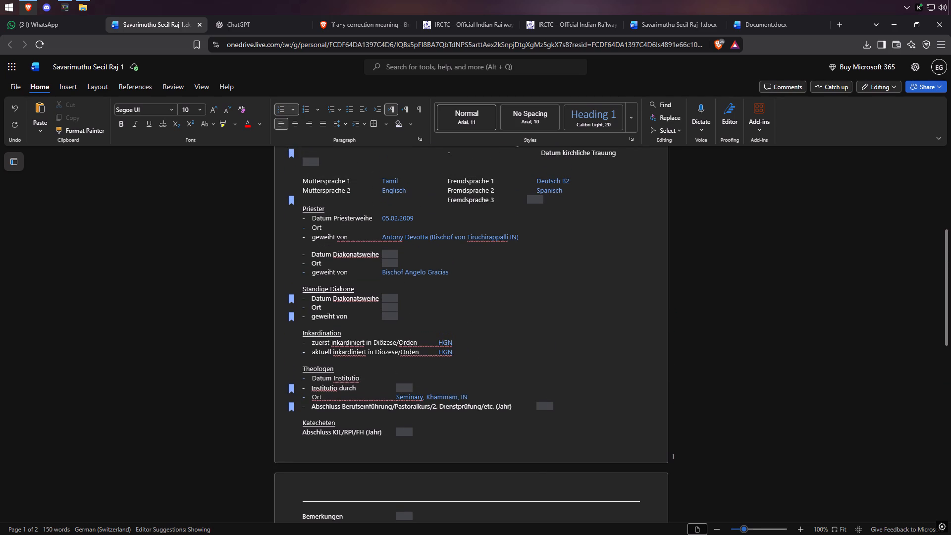
pyautogui.scroll(5, 434, 259)
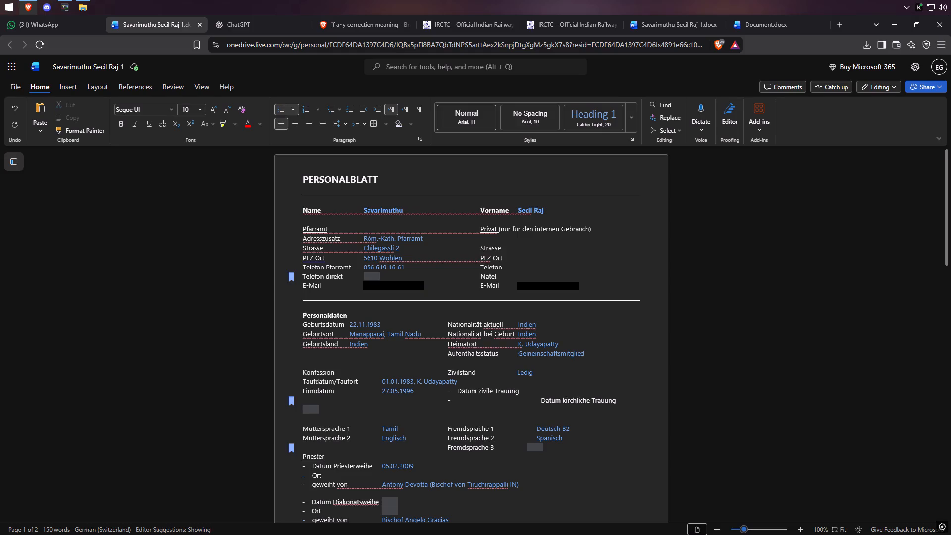
# Copy the Heimatort entry "K. Udayapatty" into the empty Ort line below Datum Priesterweihe.
pyautogui.click(383, 474)
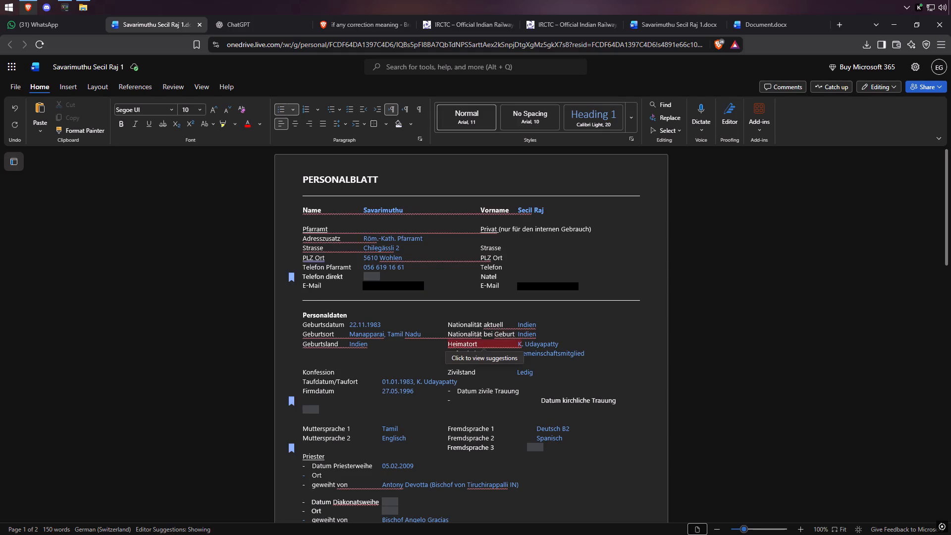
pyautogui.moveTo(517, 343); pyautogui.dragTo(559, 340)
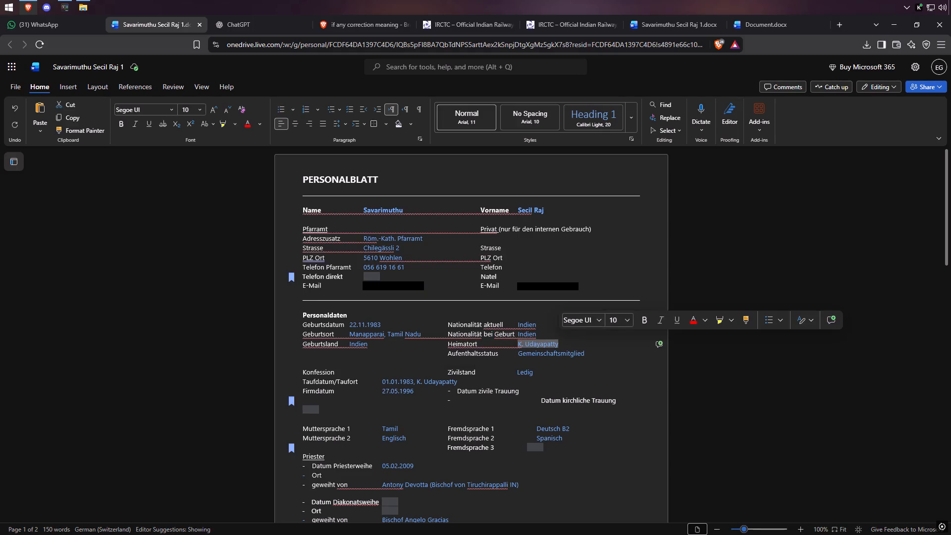
pyautogui.hotkey('ctrl', 'c')
pyautogui.click(382, 476)
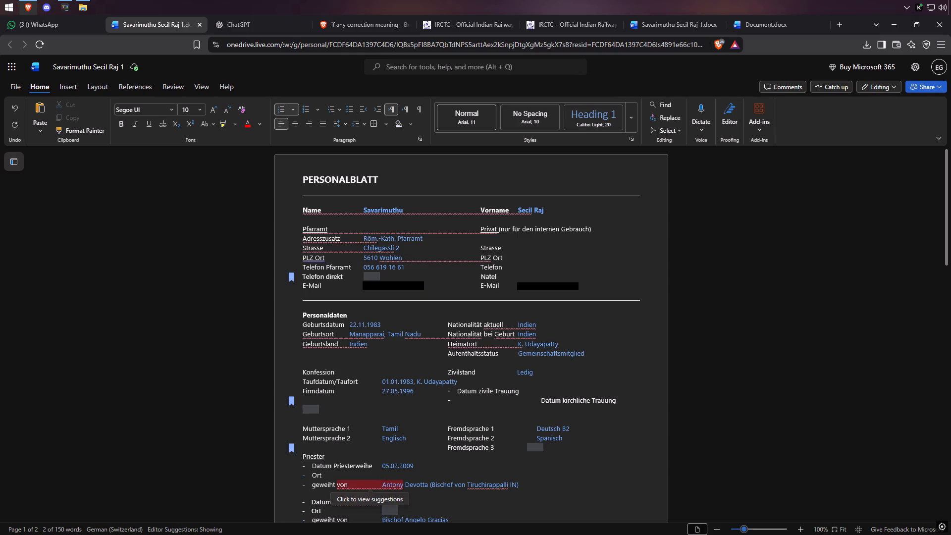
pyautogui.hotkey('ctrl', 'v')
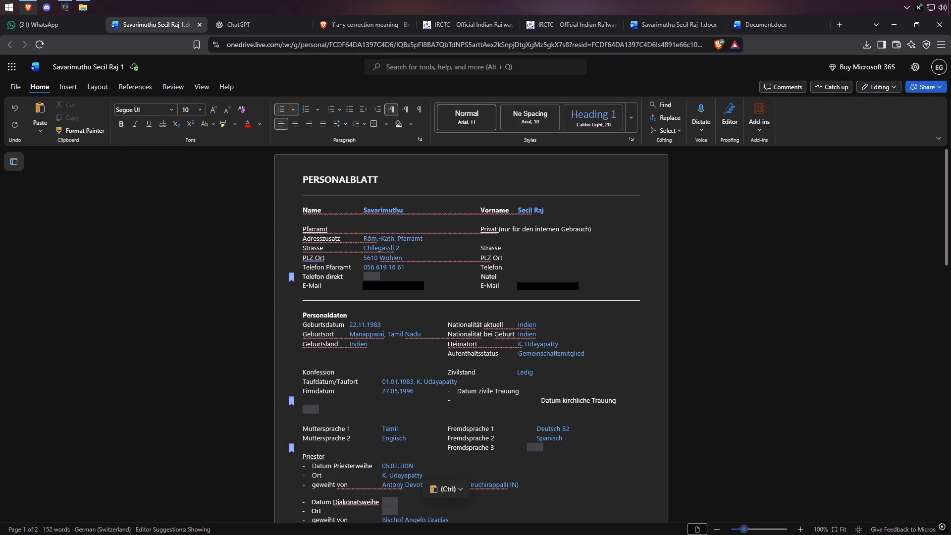
pyautogui.click(609, 471)
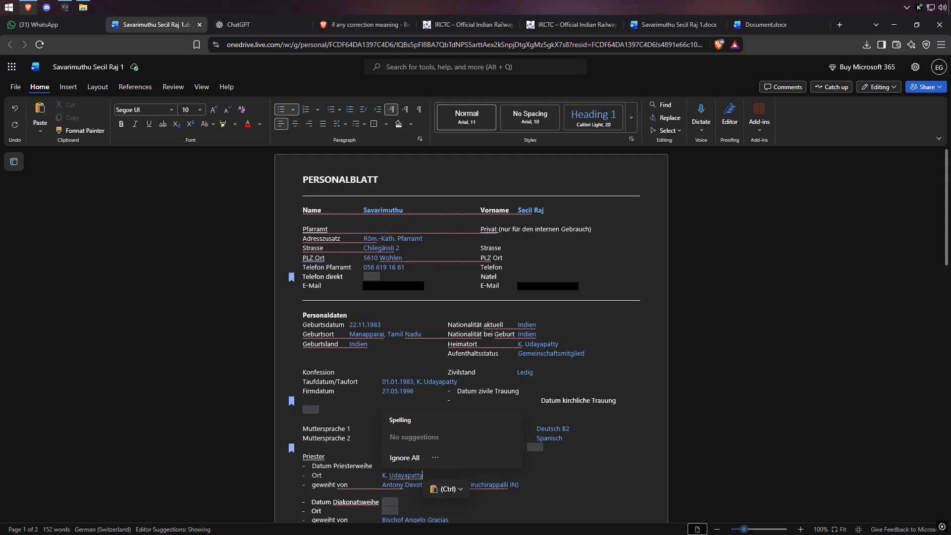
# Copy the Datum Priesterweihe entry 05.02.2009 into the Datum Diakonatsweihe line under Priester.
pyautogui.scroll(-1, 443, 471)
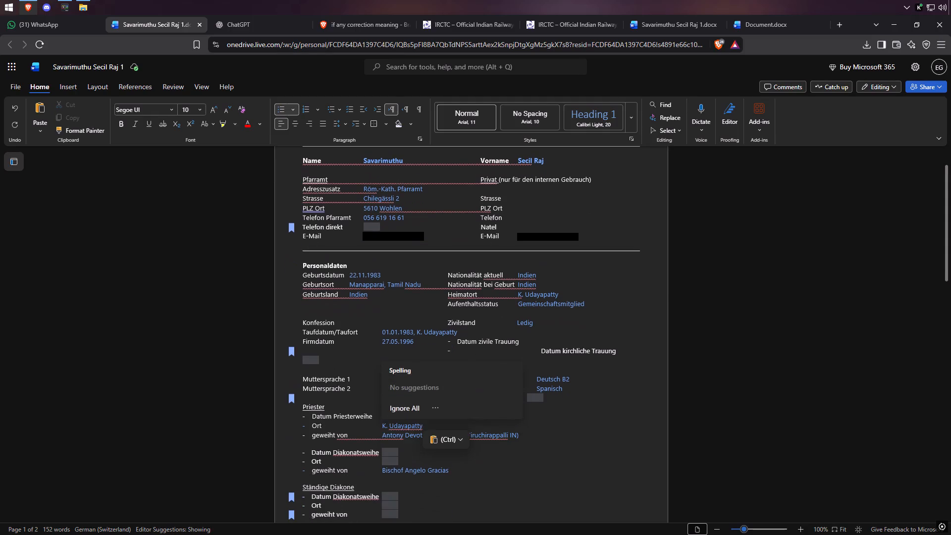
pyautogui.click(620, 481)
pyautogui.moveTo(382, 413); pyautogui.dragTo(418, 416)
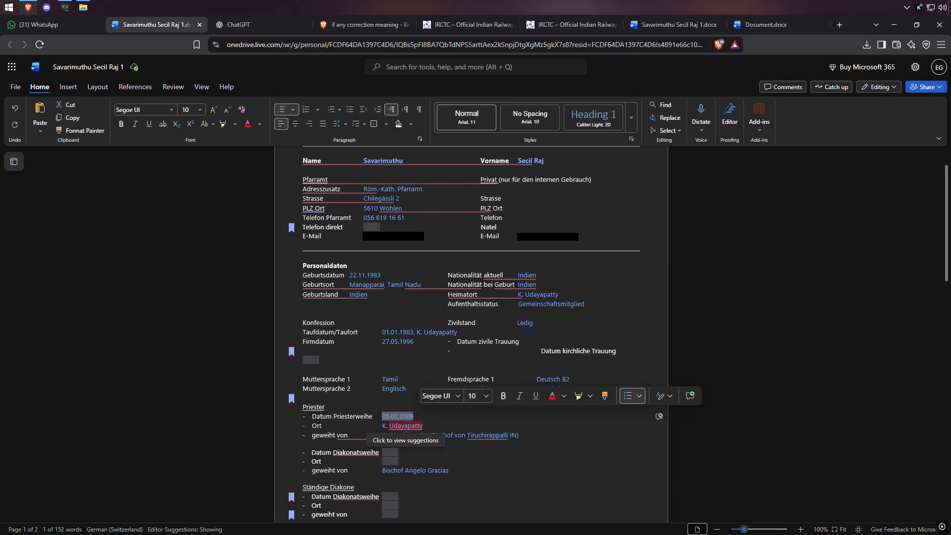
pyautogui.hotkey('ctrl', 'c')
pyautogui.click(380, 452)
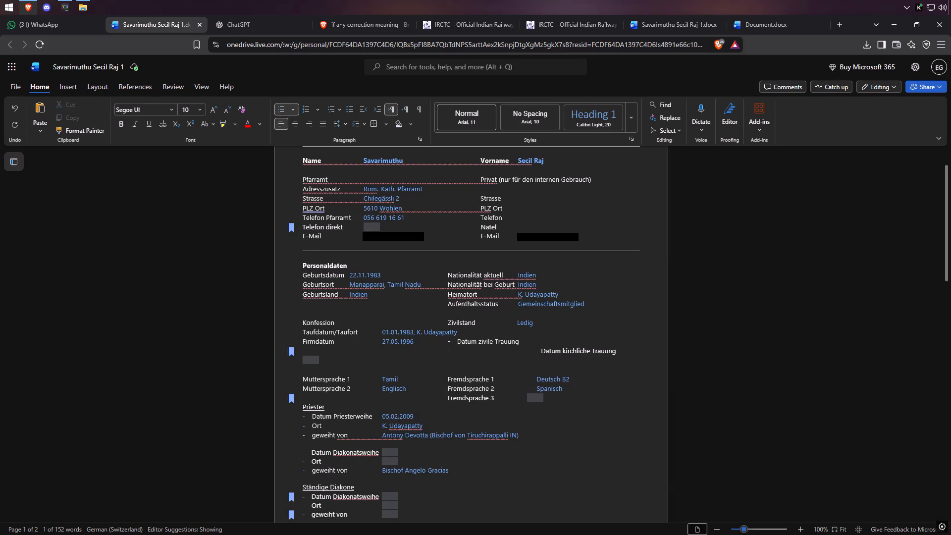
pyautogui.hotkey('ctrl', 'v')
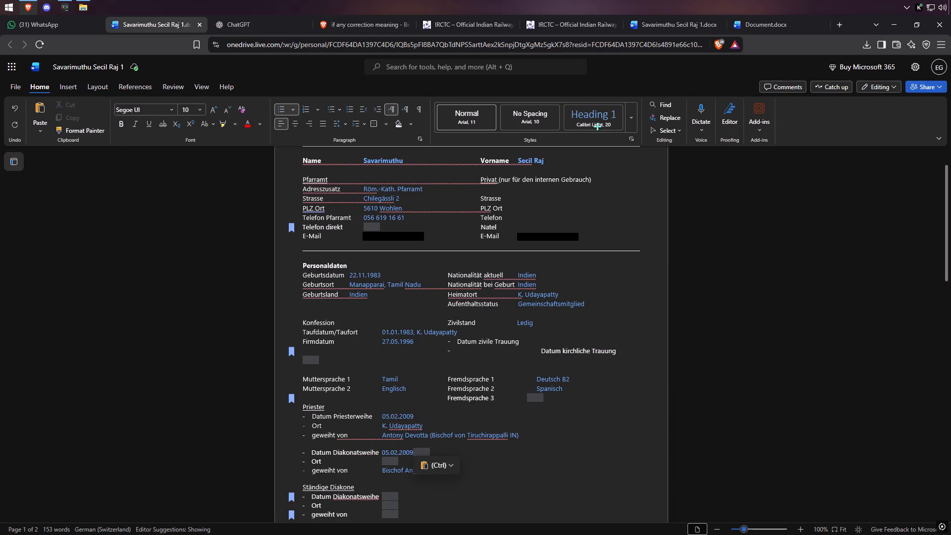
# Switch to the other open copy of the form with the unsaved changes, dismiss its link notice and examine its entries down to Bemerkungen.
pyautogui.click(660, 28)
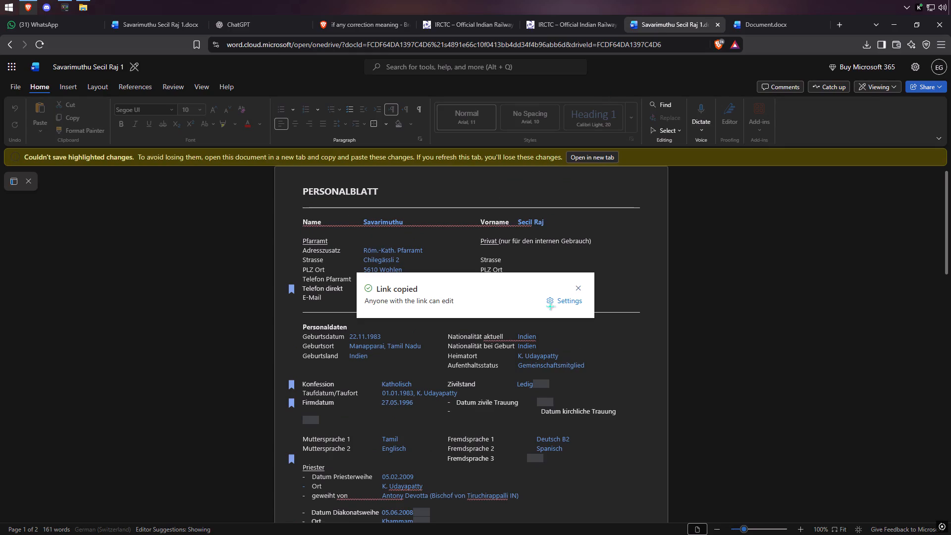
pyautogui.click(577, 290)
pyautogui.scroll(-8, 459, 317)
pyautogui.click(319, 346)
pyautogui.click(490, 340)
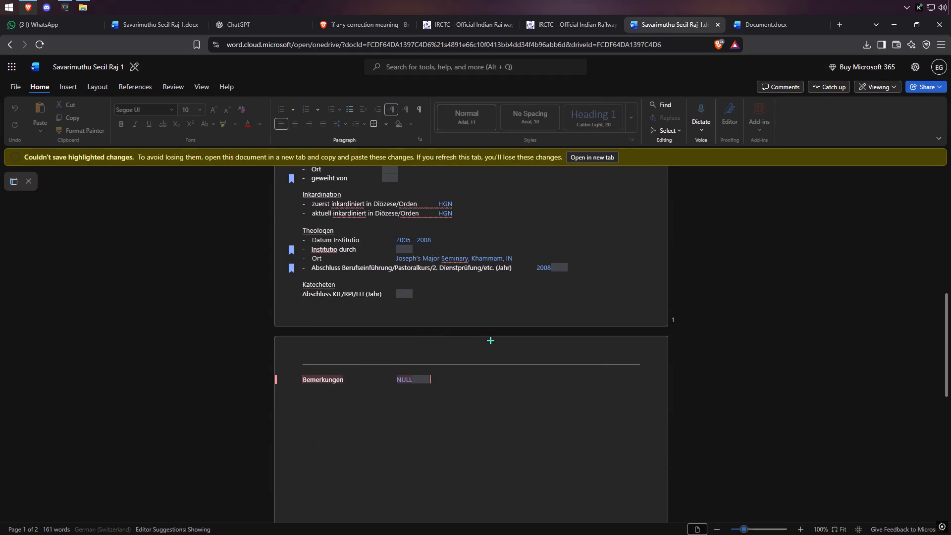
# Open the document in a new tab from the unsaved-changes notice.
pyautogui.click(597, 162)
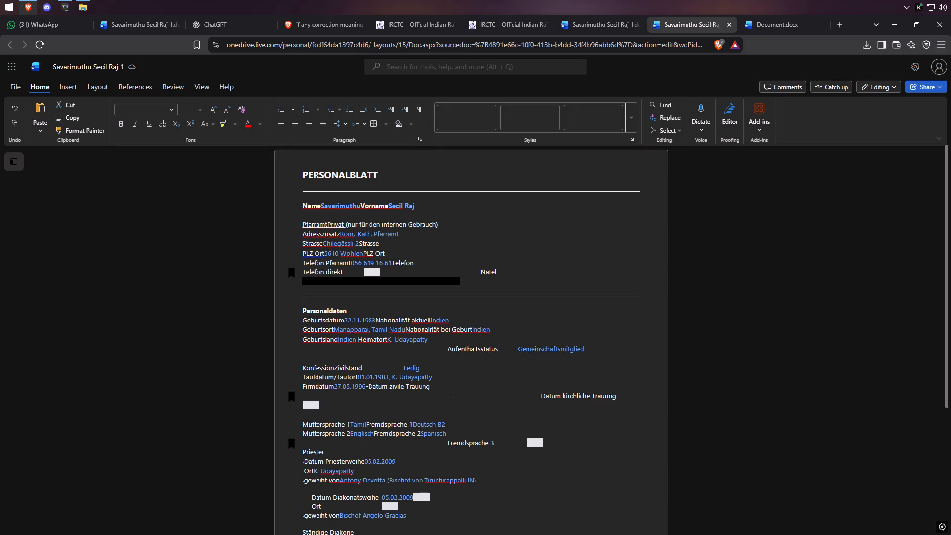
# Check the newly opened copy from Name to Katecheten for entries missing compared with the unsaved copy.
pyautogui.scroll(-2, 544, 328)
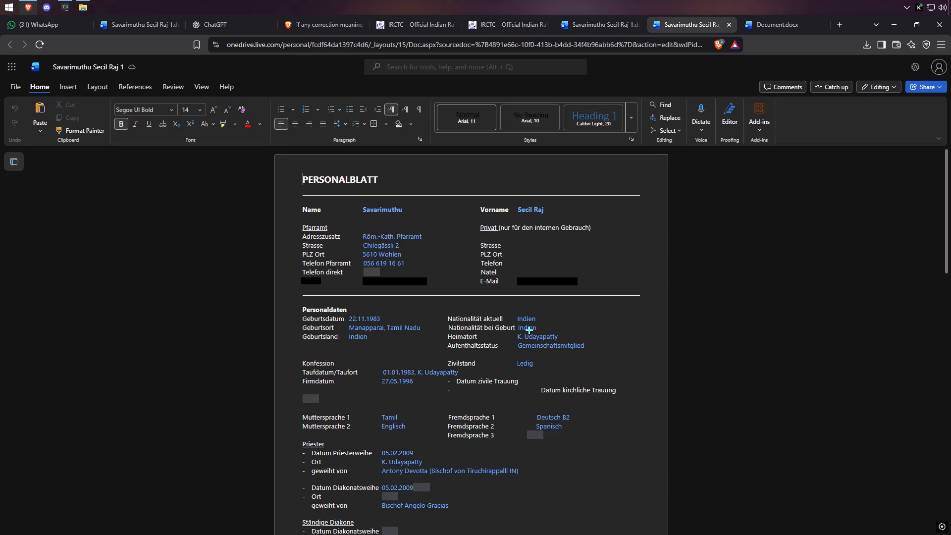
pyautogui.click(186, 290)
pyautogui.scroll(-2, 303, 321)
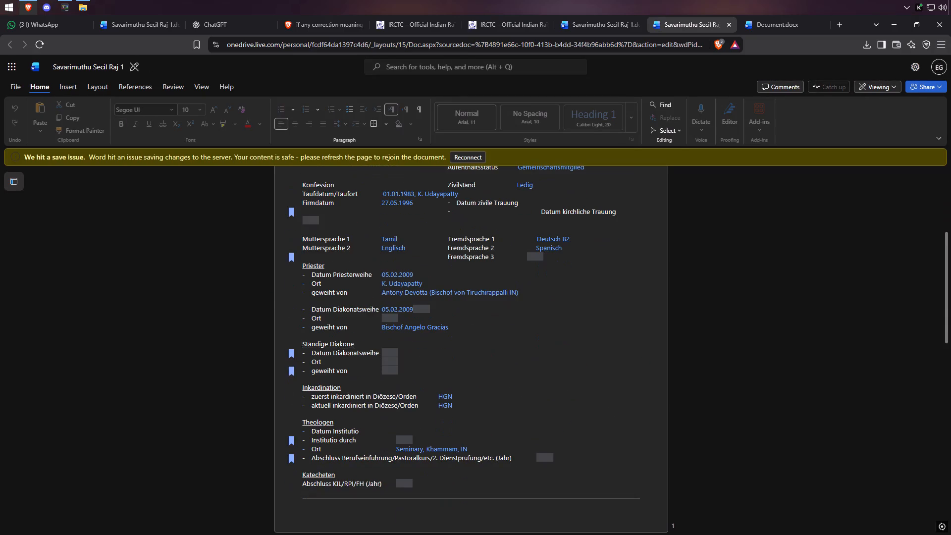
pyautogui.scroll(3, 437, 363)
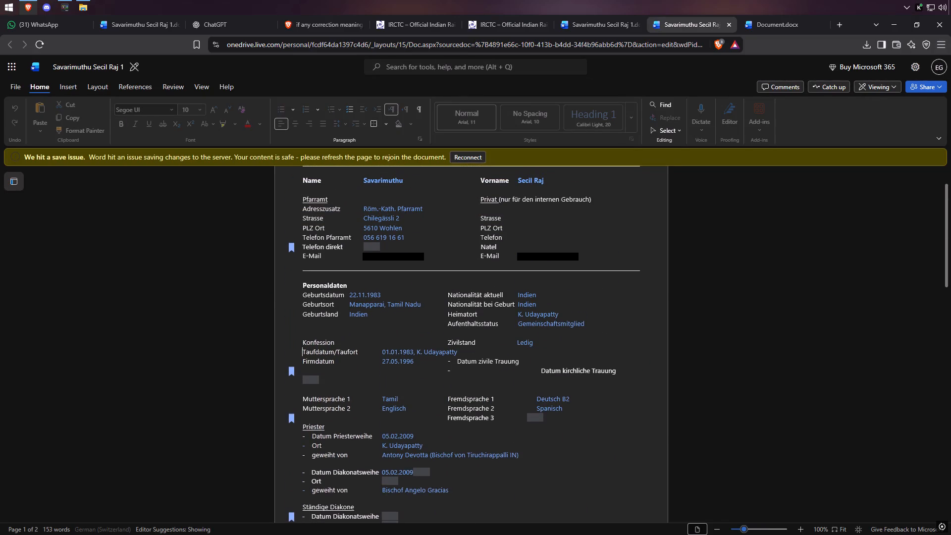
pyautogui.scroll(2, 480, 317)
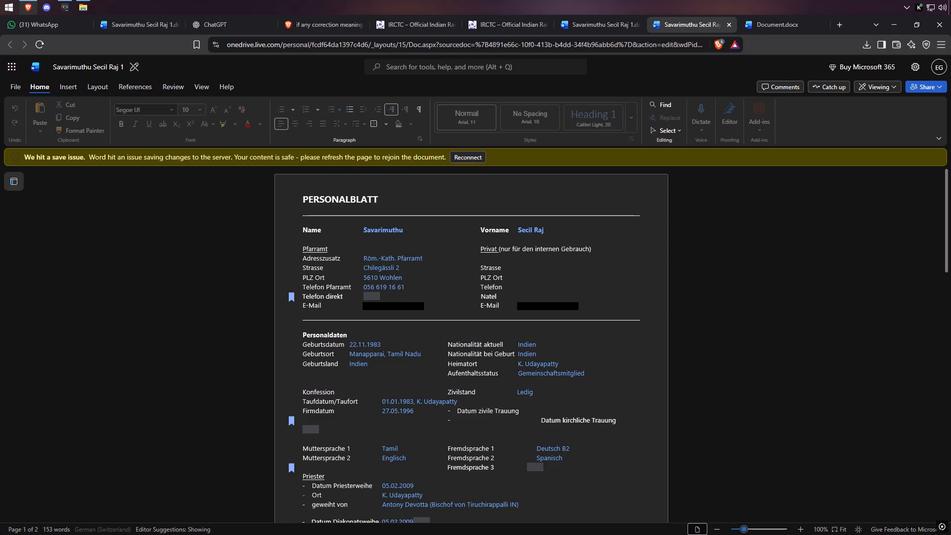
pyautogui.scroll(-4, 481, 318)
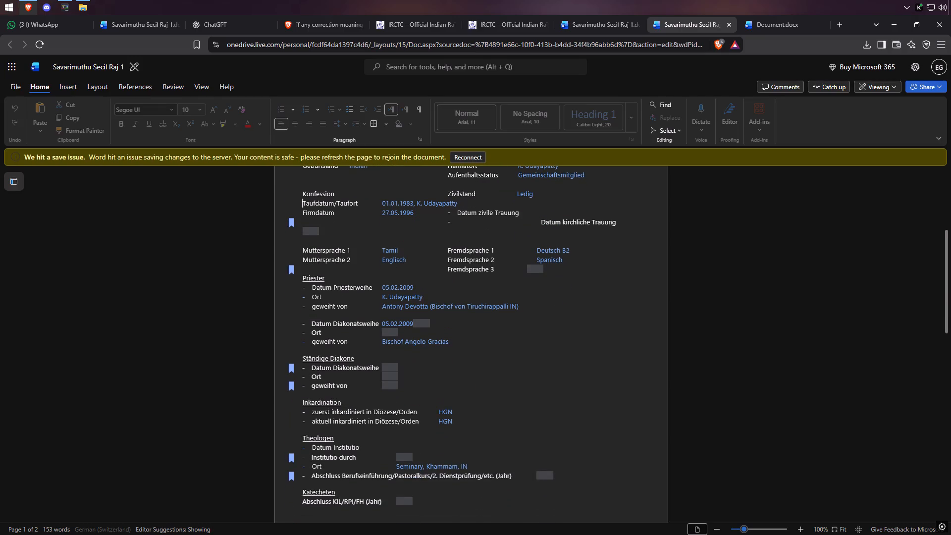
pyautogui.scroll(3, 481, 324)
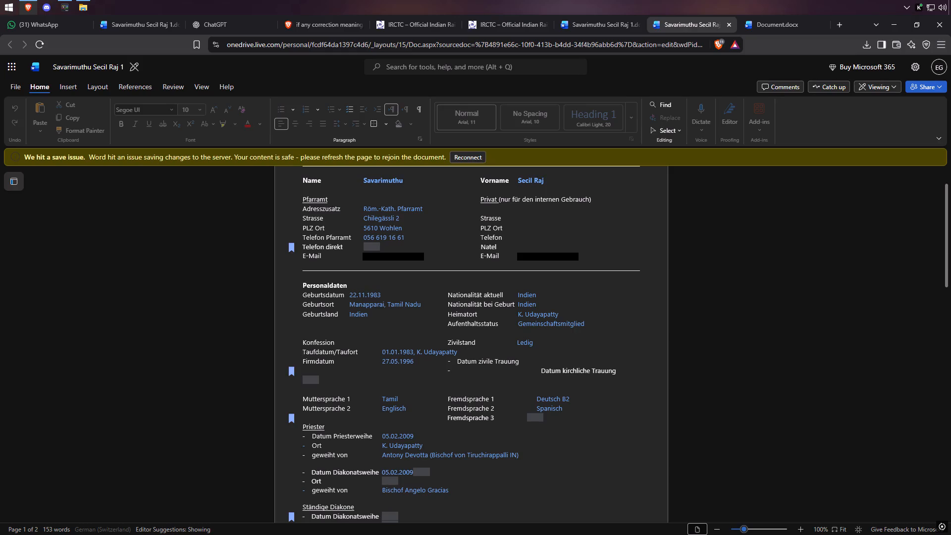
# Copy the Konfession entry Katholisch from the copy of the form that holds the unsaved changes.
pyautogui.click(382, 342)
pyautogui.click(581, 27)
pyautogui.scroll(5, 462, 311)
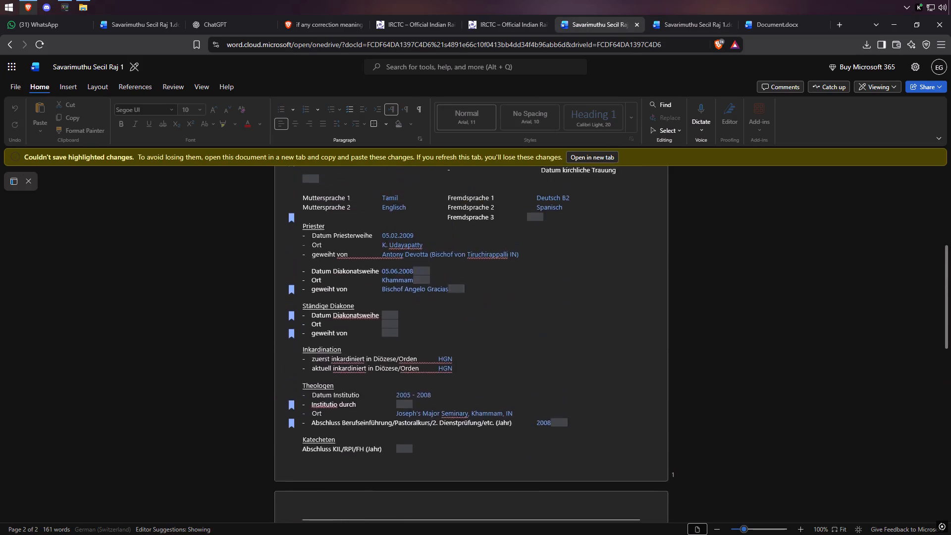
pyautogui.scroll(1, 458, 331)
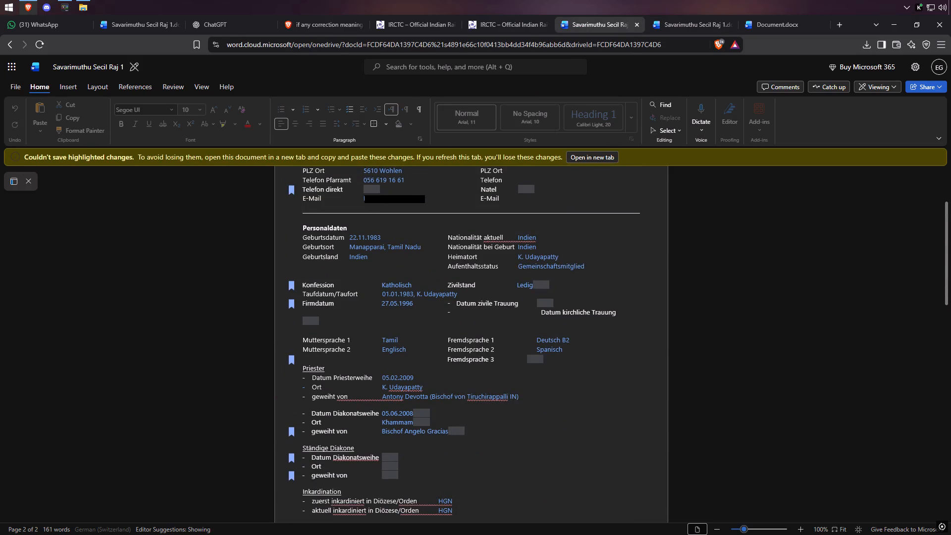
pyautogui.scroll(2, 461, 269)
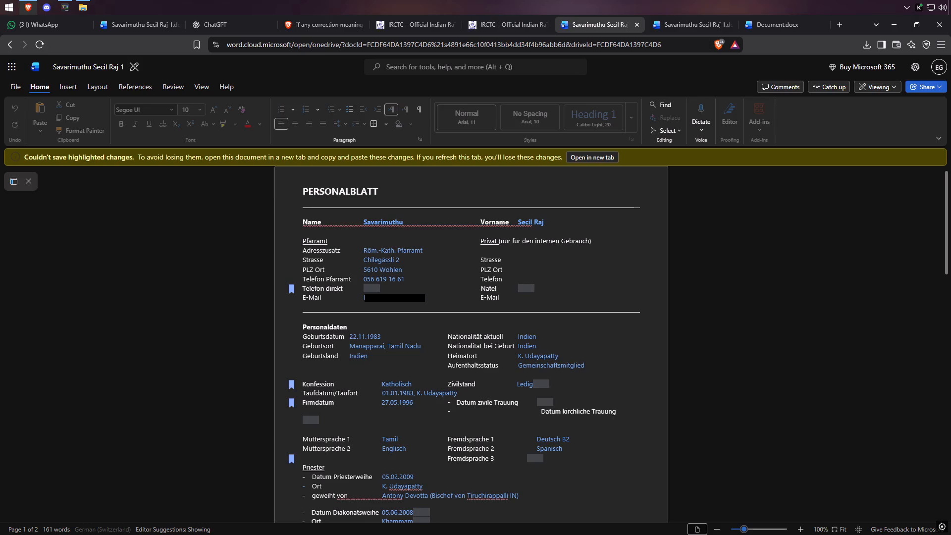
pyautogui.moveTo(382, 386); pyautogui.dragTo(412, 383)
pyautogui.hotkey('ctrl', 'c')
pyautogui.hotkey('ctrl', 'c')
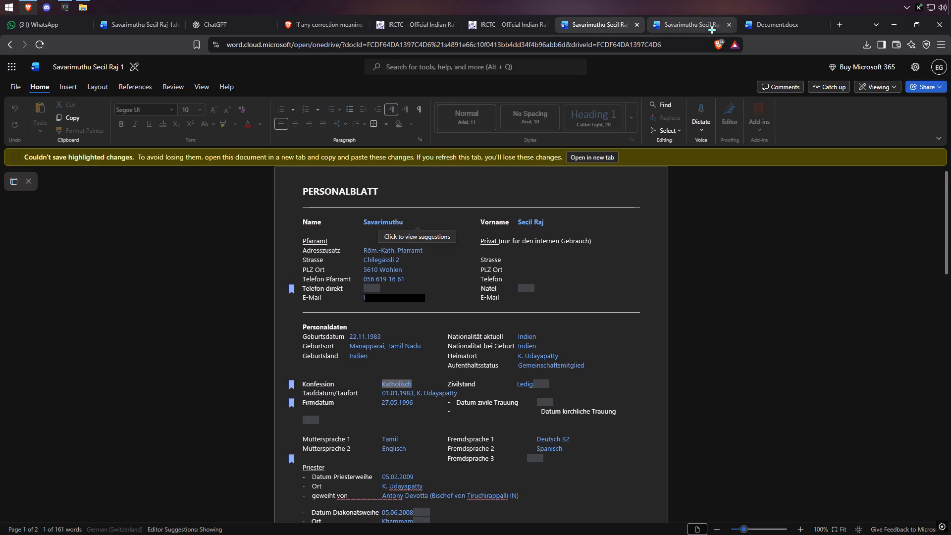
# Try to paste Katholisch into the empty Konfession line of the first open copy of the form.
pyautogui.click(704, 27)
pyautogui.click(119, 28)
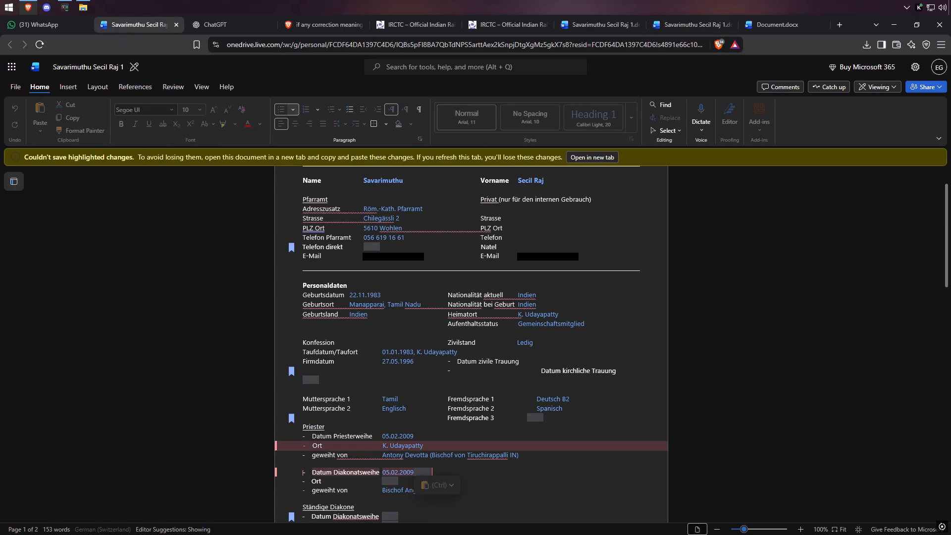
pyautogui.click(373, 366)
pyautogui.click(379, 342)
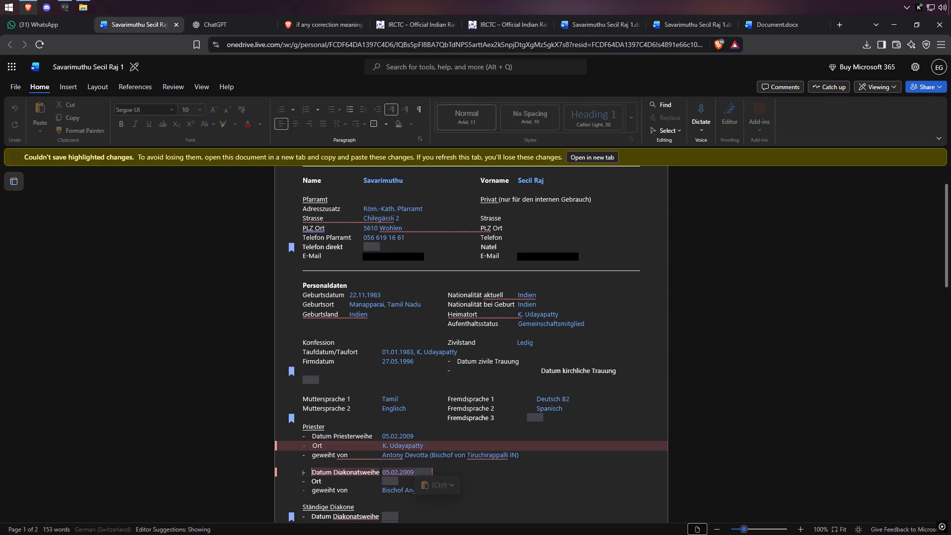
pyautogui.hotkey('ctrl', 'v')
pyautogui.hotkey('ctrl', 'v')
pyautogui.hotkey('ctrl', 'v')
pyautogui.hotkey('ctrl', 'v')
# Return to the most recently opened copy and reconnect it to the server from its save-issue notice.
pyautogui.keyDown('ctrl'); pyautogui.click(688, 25); pyautogui.keyUp('ctrl')
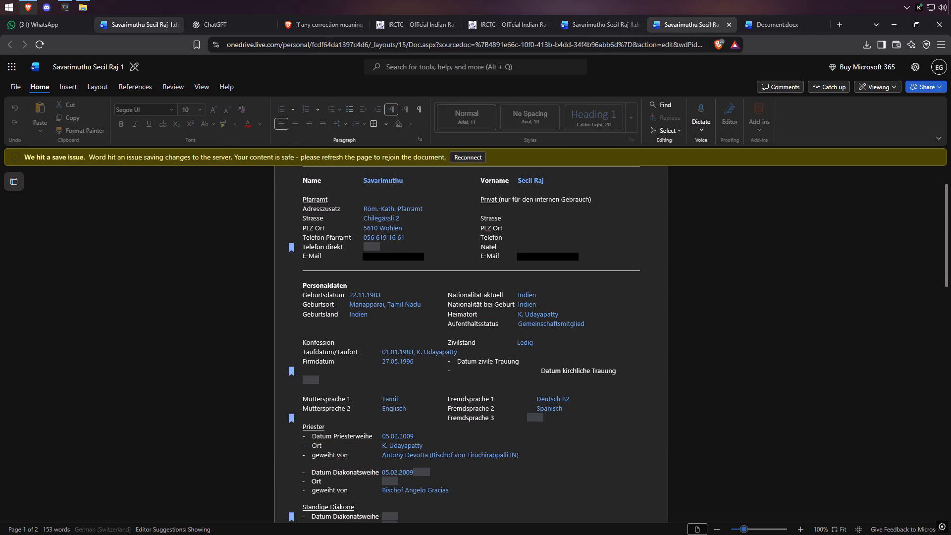
pyautogui.click(580, 28)
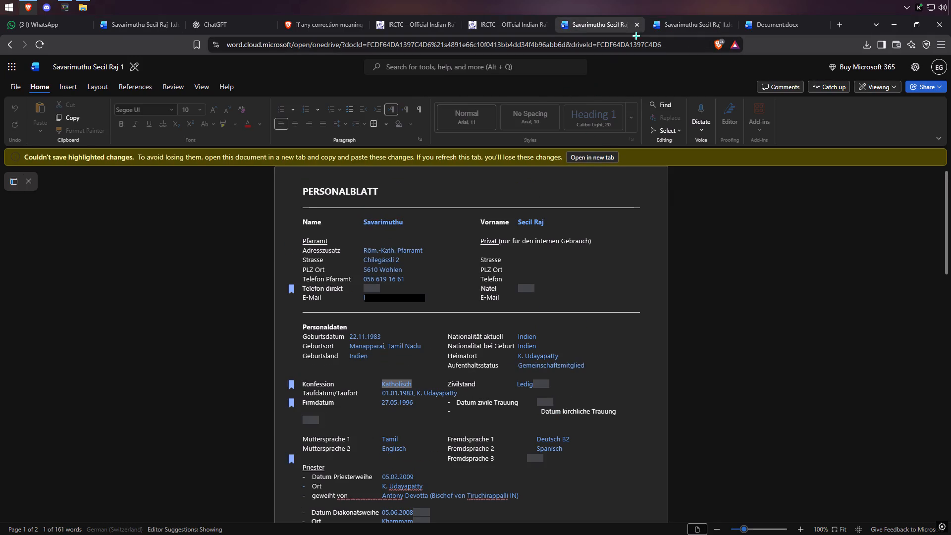
pyautogui.click(682, 27)
pyautogui.click(467, 159)
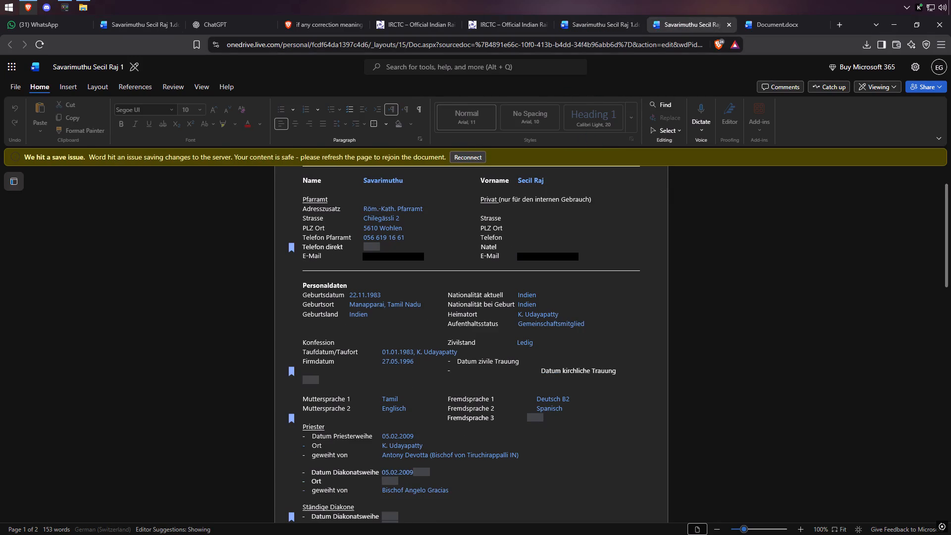
pyautogui.click(467, 159)
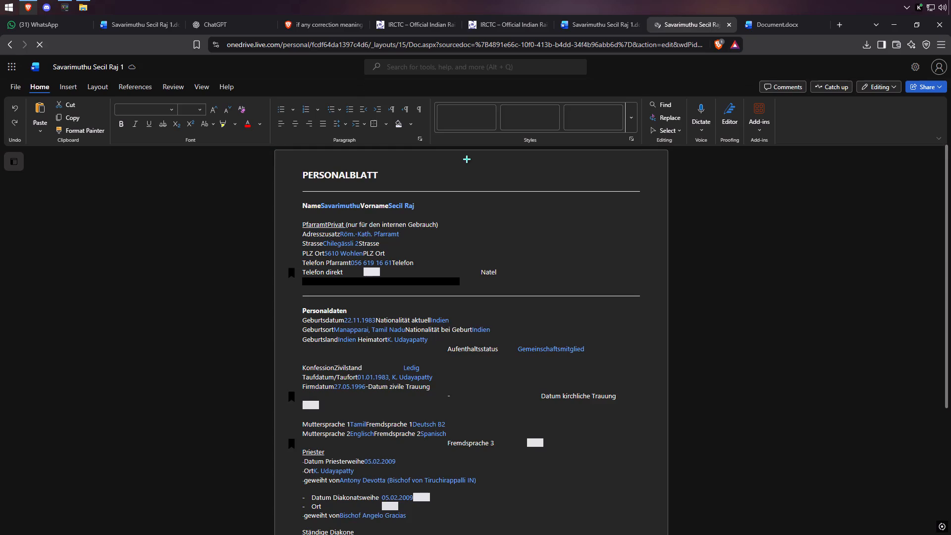
# Paste Katholisch into the Konfession line of the reconnected copy, leaving no extra space before it.
pyautogui.click(385, 366)
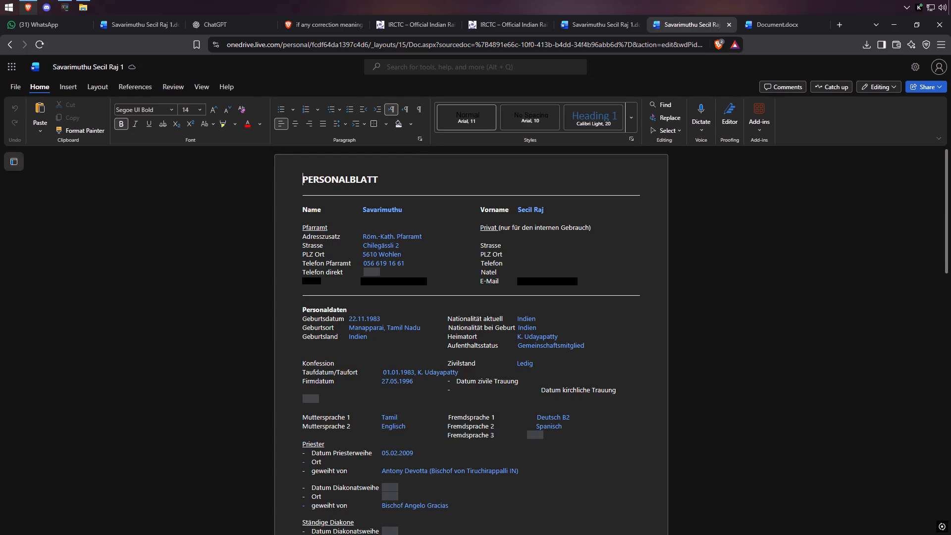
pyautogui.click(382, 361)
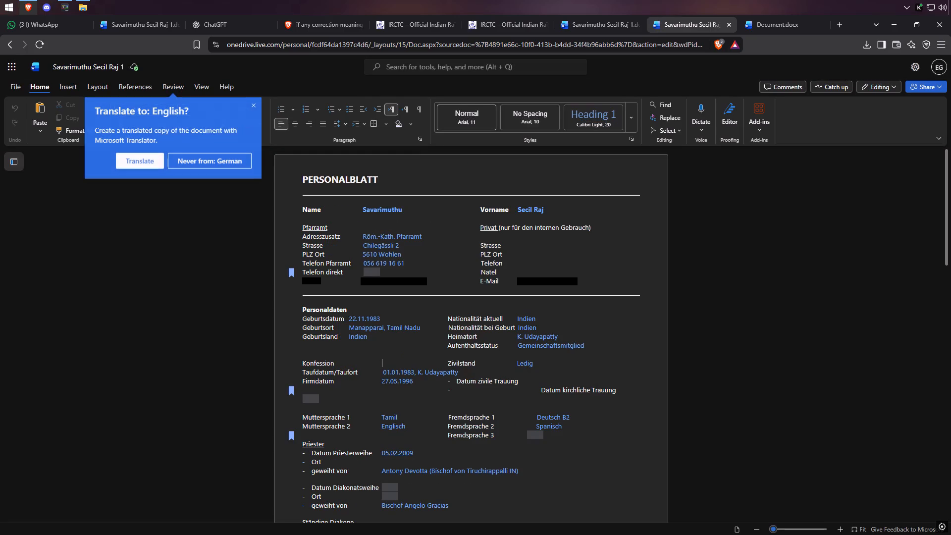
pyautogui.hotkey('ctrl', 'v')
pyautogui.click(383, 363)
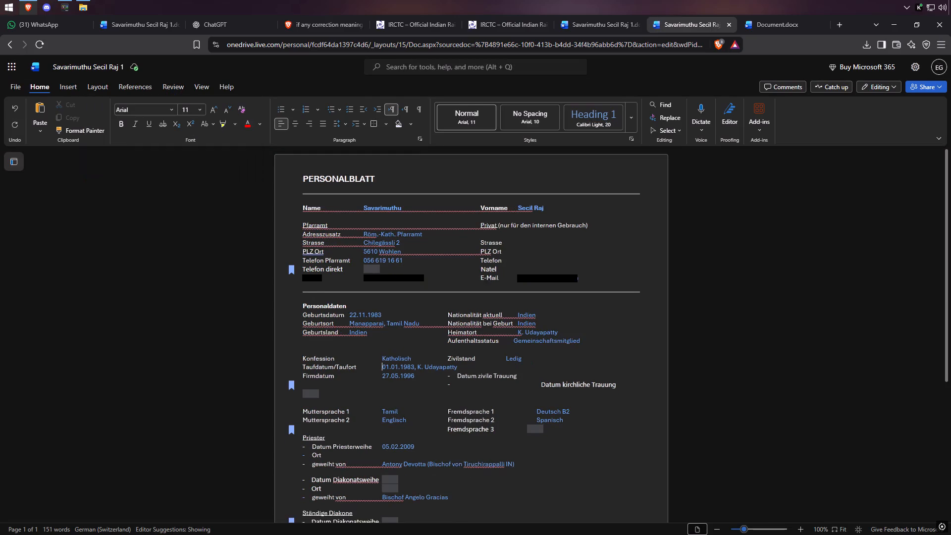
pyautogui.click(383, 372)
pyautogui.press('space')
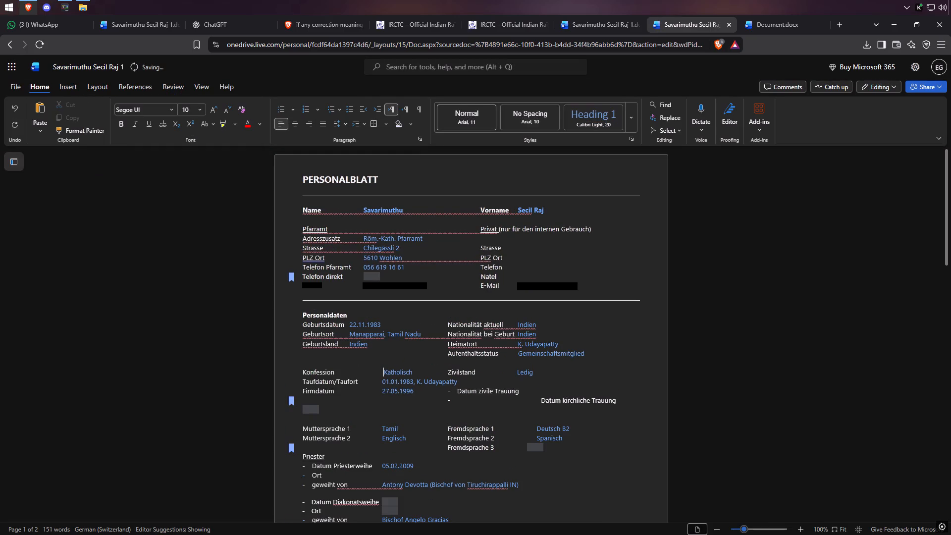
pyautogui.press('BackSpace')
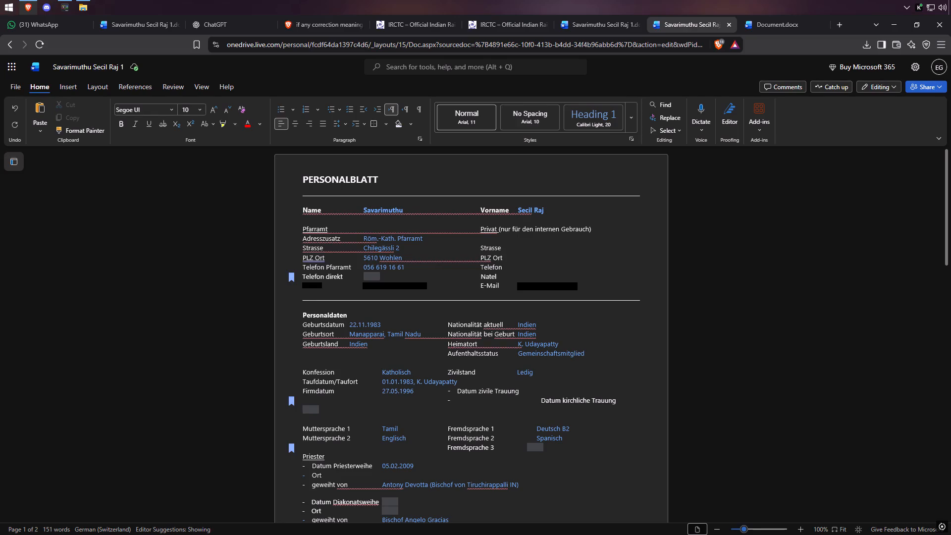
# Copy the Heimatort entry K. Udayapatty into the empty Ort line below Datum Priesterweihe.
pyautogui.scroll(-1, 403, 432)
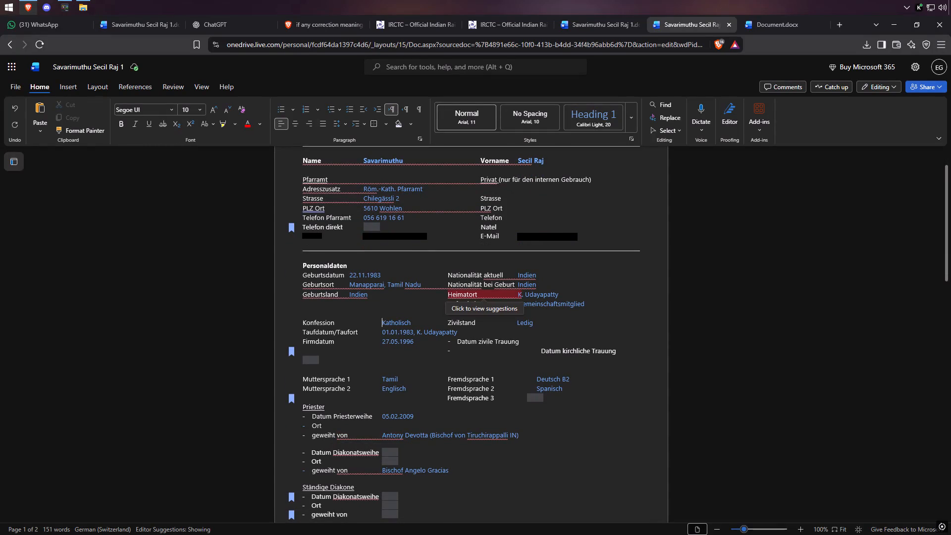
pyautogui.moveTo(517, 296); pyautogui.dragTo(559, 296)
pyautogui.hotkey('ctrl', 'c')
pyautogui.click(380, 425)
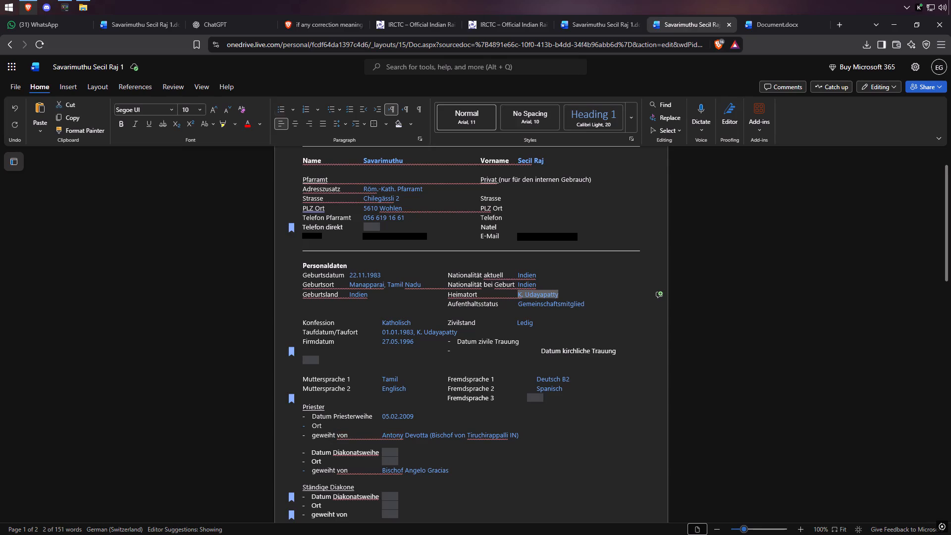
pyautogui.hotkey('ctrl', 'v')
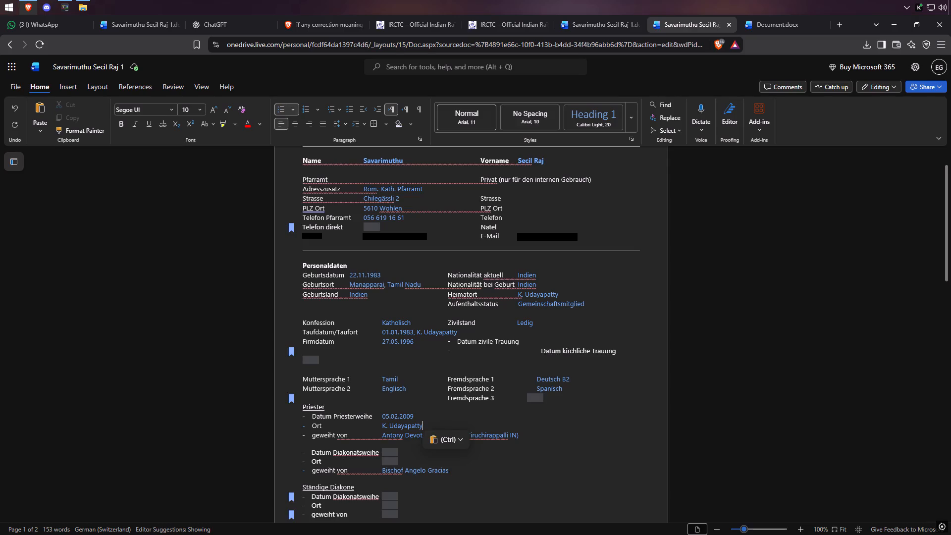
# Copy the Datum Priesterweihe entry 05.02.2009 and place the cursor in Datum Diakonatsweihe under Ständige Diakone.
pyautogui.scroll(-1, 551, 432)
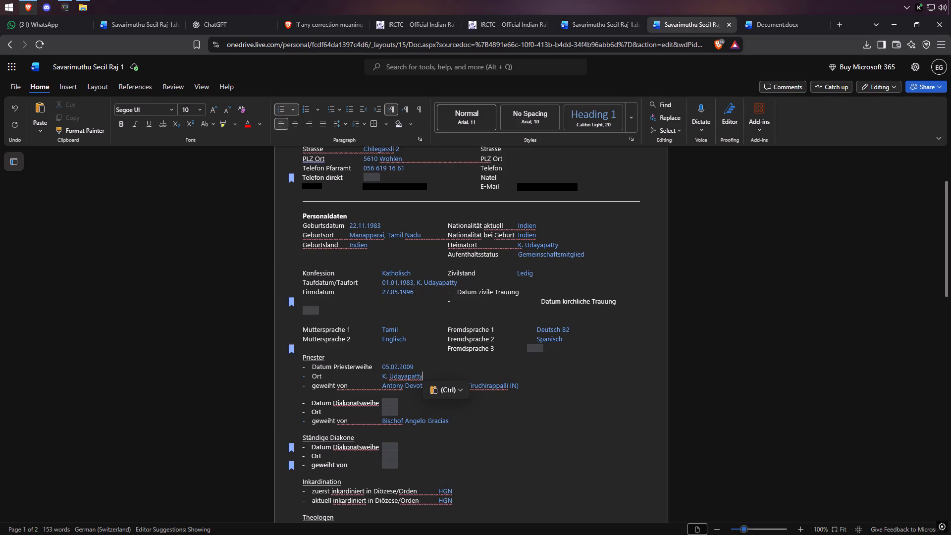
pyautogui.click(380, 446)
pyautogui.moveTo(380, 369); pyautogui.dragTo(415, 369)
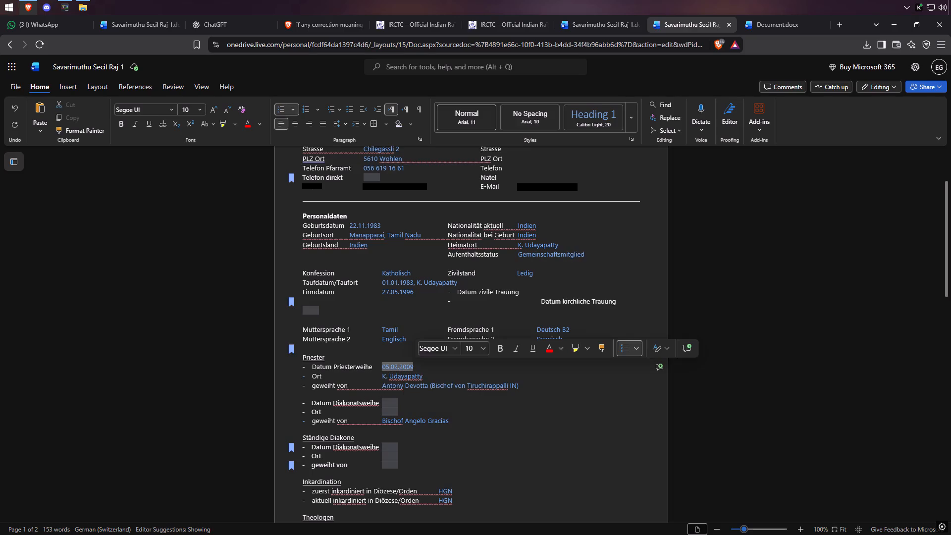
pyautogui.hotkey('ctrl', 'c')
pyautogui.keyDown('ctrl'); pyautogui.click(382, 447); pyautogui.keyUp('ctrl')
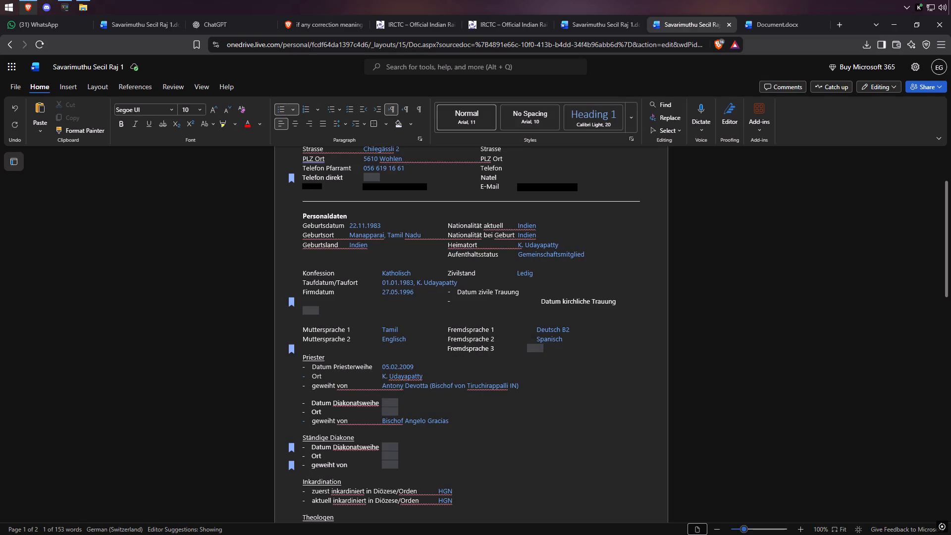
# Compare the Diakonatsweihe date and Ort entries under Priester and Ständige Diakone between the unsaved copy and the reconnected copy.
pyautogui.click(623, 28)
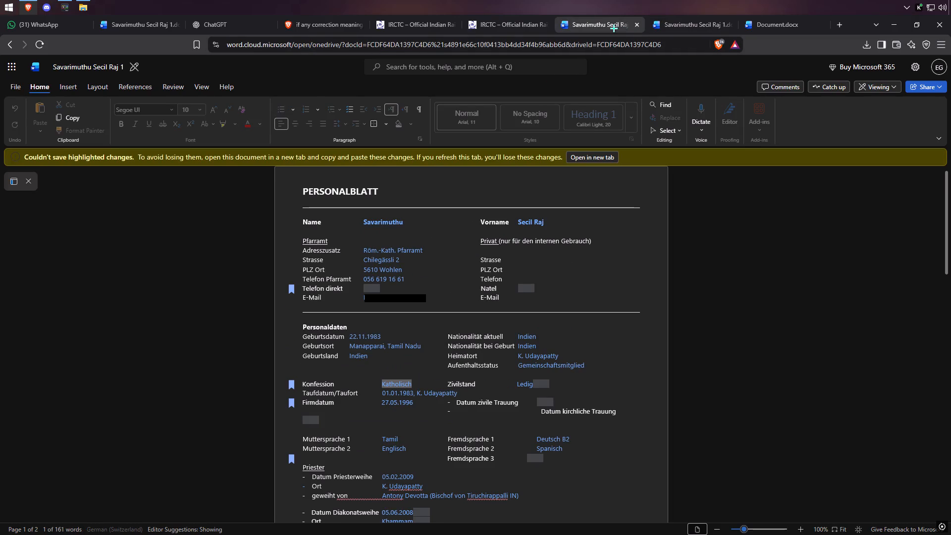
pyautogui.click(614, 28)
pyautogui.click(688, 22)
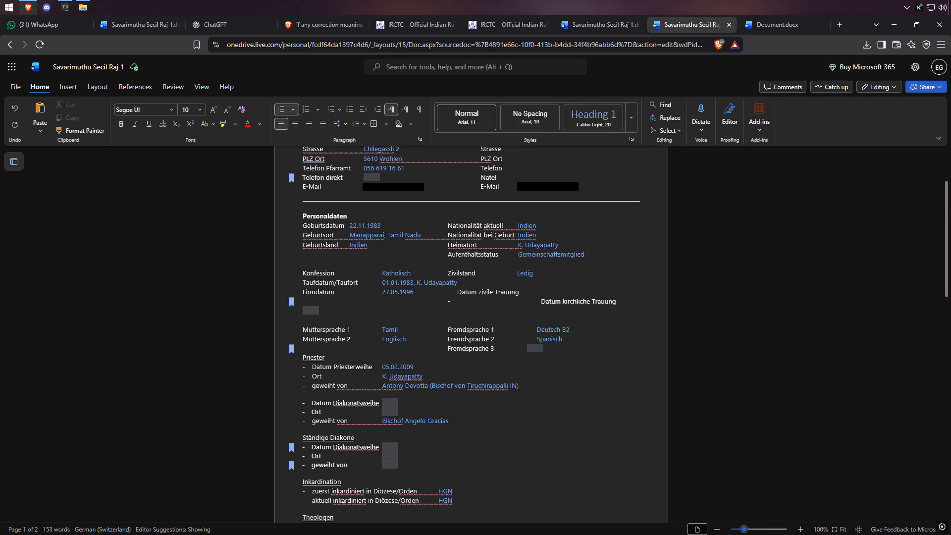
pyautogui.click(591, 22)
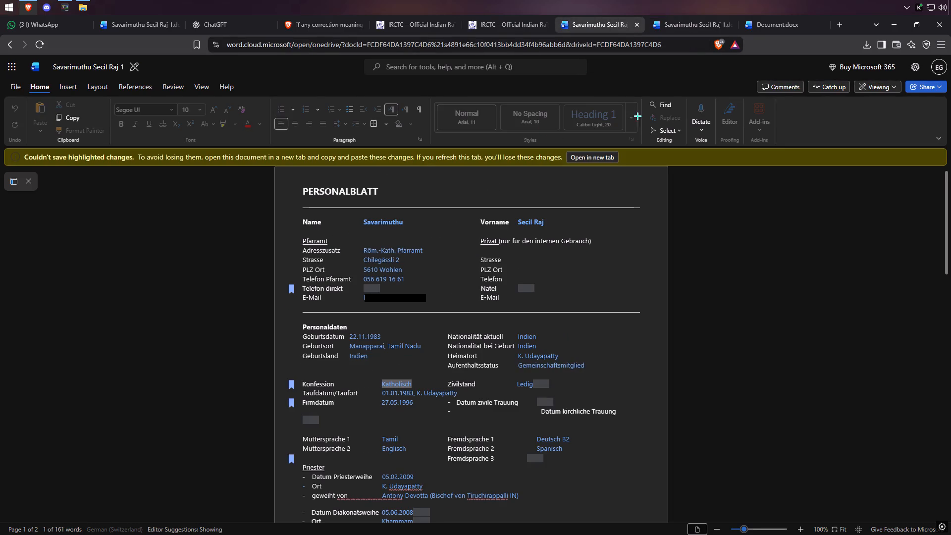
pyautogui.click(678, 30)
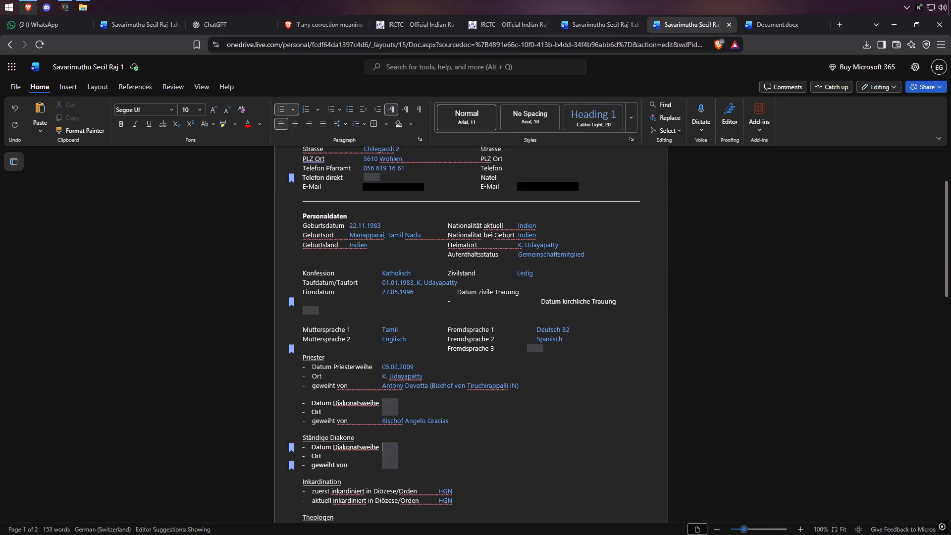
pyautogui.click(569, 27)
pyautogui.scroll(-4, 465, 315)
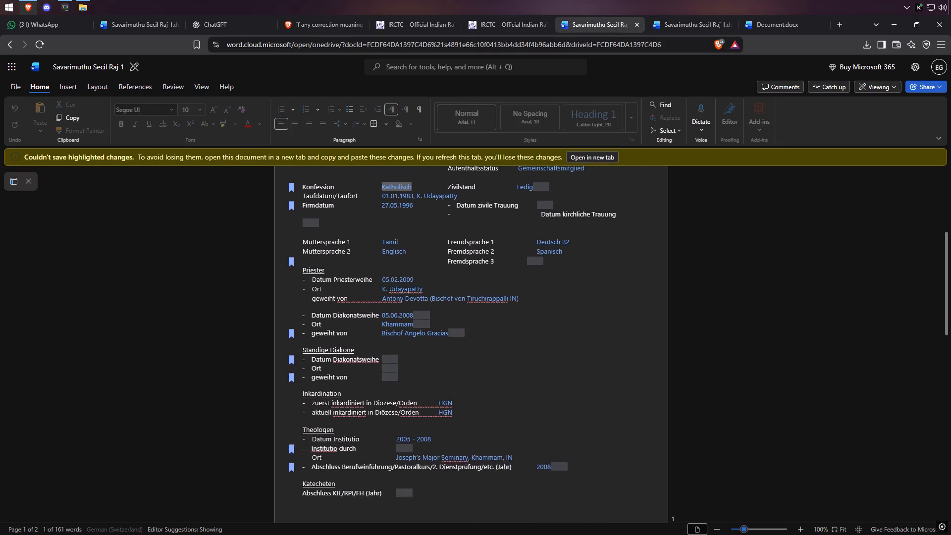
pyautogui.scroll(-2, 382, 431)
pyautogui.scroll(2, 379, 419)
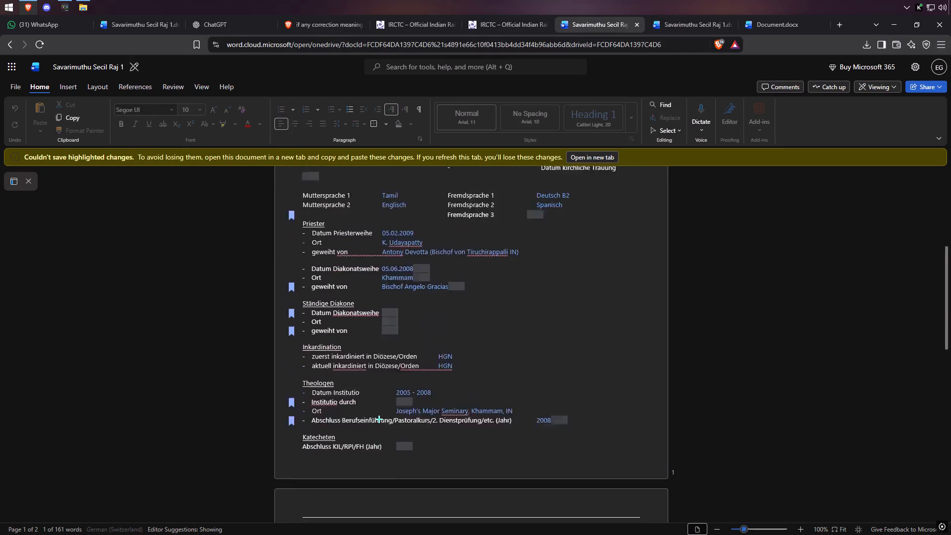
pyautogui.click(382, 276)
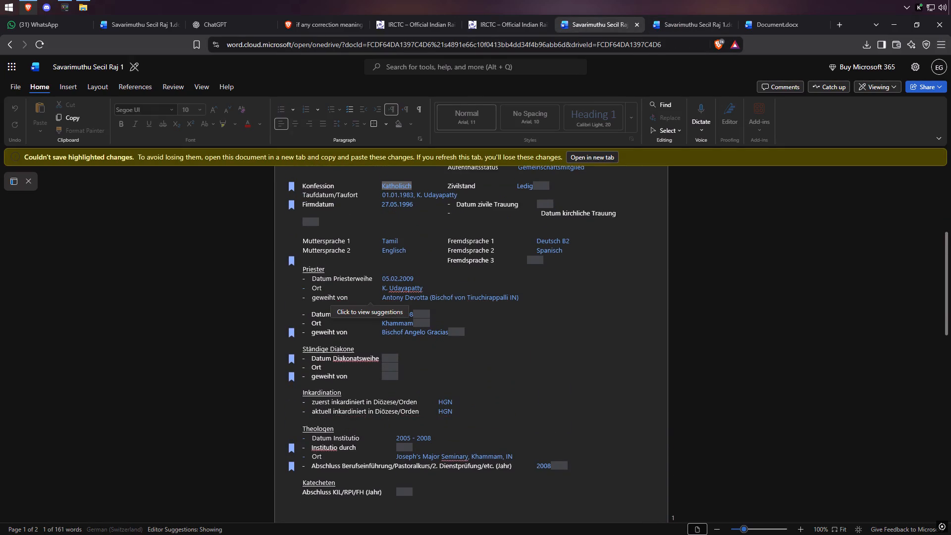
pyautogui.click(461, 373)
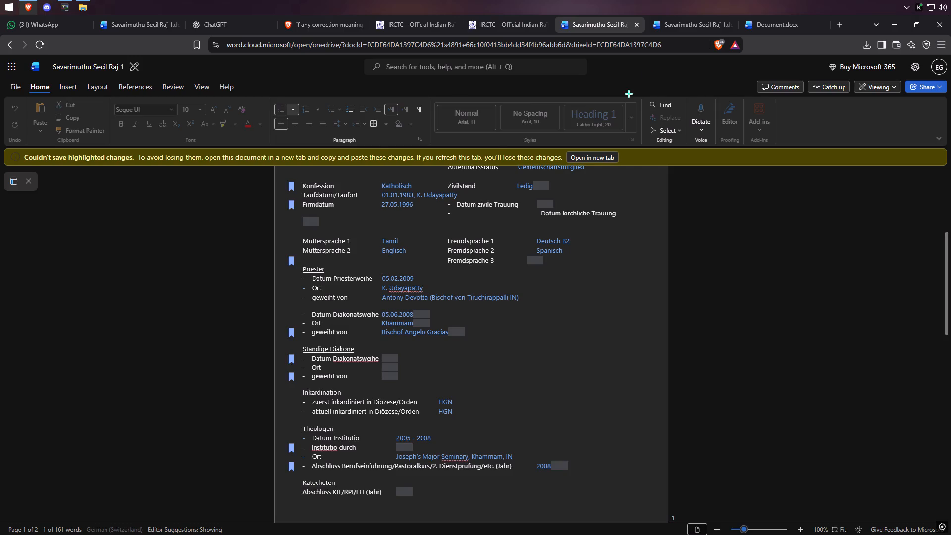
pyautogui.click(669, 27)
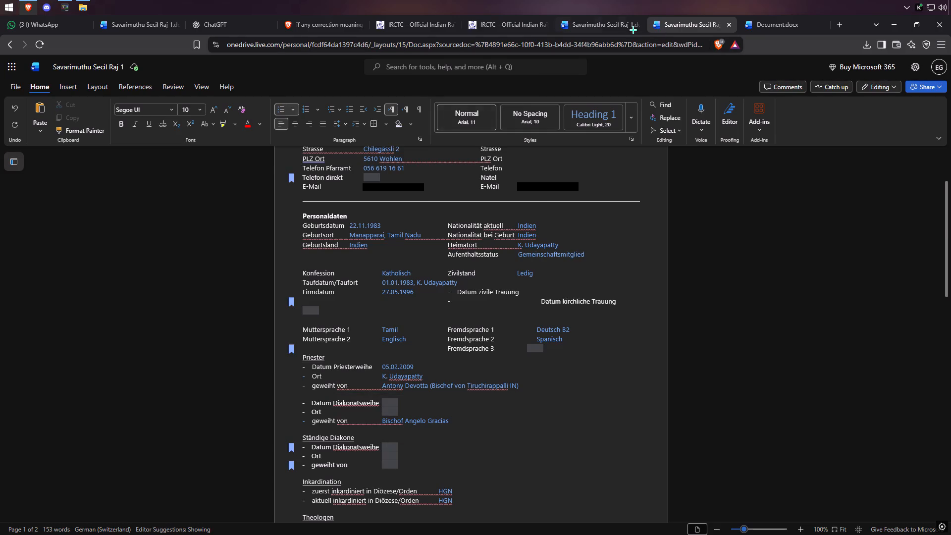
pyautogui.click(594, 22)
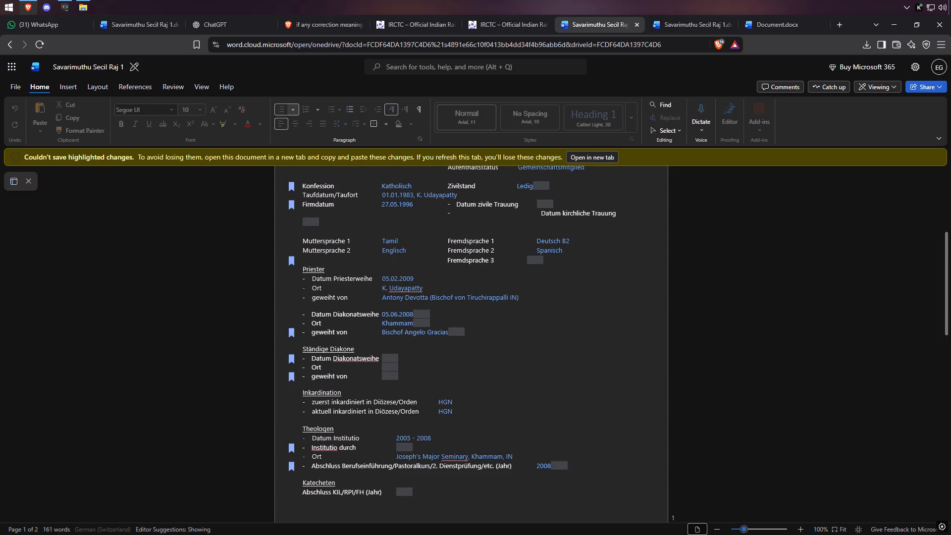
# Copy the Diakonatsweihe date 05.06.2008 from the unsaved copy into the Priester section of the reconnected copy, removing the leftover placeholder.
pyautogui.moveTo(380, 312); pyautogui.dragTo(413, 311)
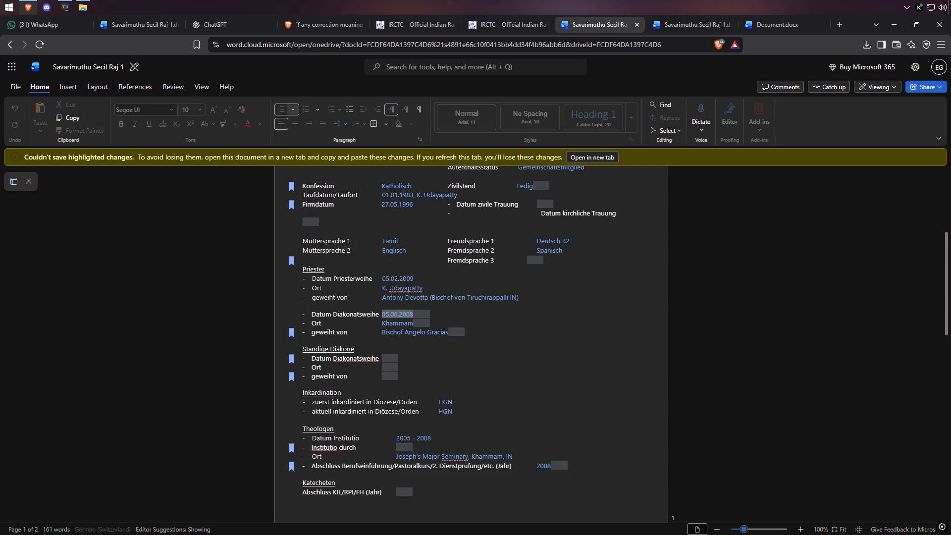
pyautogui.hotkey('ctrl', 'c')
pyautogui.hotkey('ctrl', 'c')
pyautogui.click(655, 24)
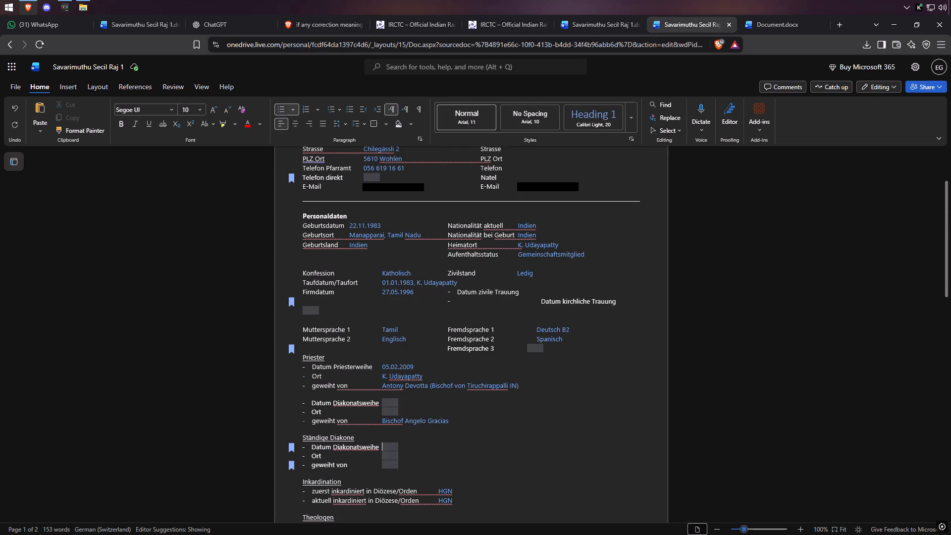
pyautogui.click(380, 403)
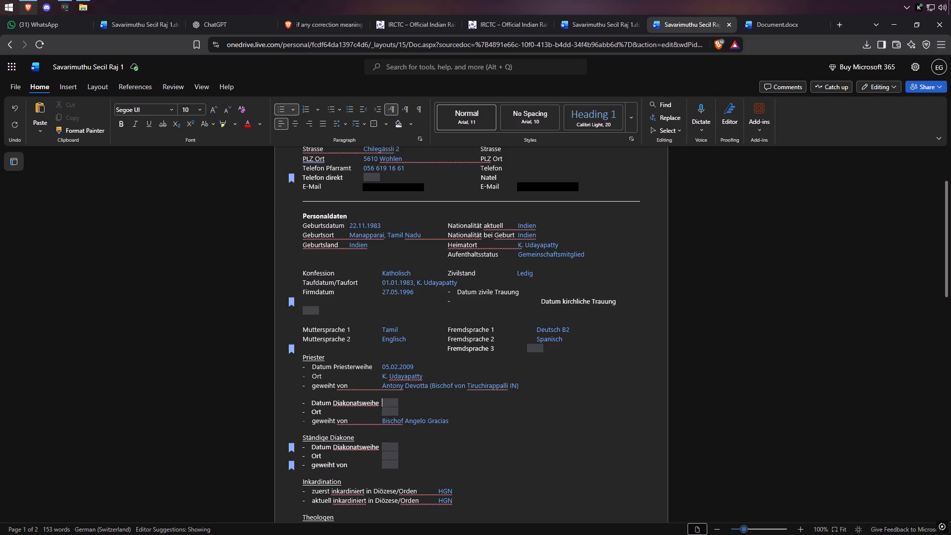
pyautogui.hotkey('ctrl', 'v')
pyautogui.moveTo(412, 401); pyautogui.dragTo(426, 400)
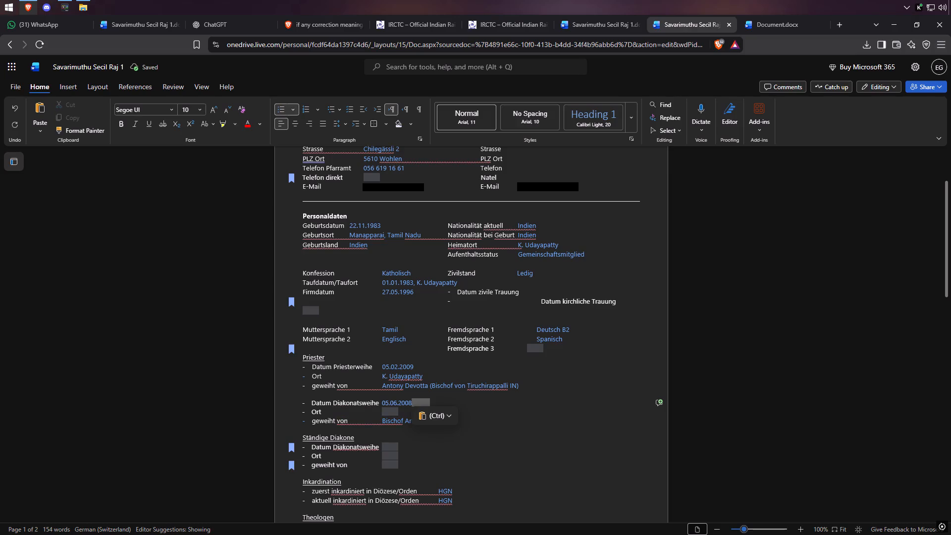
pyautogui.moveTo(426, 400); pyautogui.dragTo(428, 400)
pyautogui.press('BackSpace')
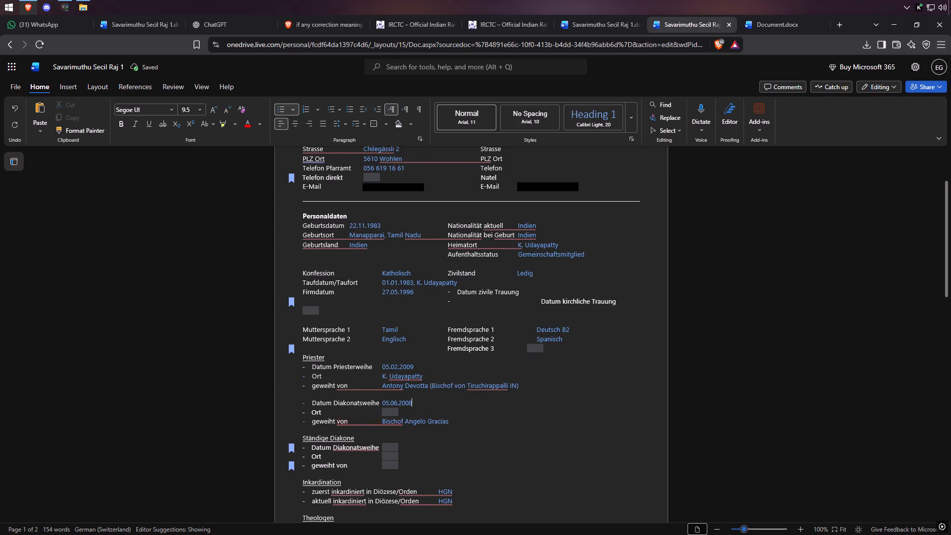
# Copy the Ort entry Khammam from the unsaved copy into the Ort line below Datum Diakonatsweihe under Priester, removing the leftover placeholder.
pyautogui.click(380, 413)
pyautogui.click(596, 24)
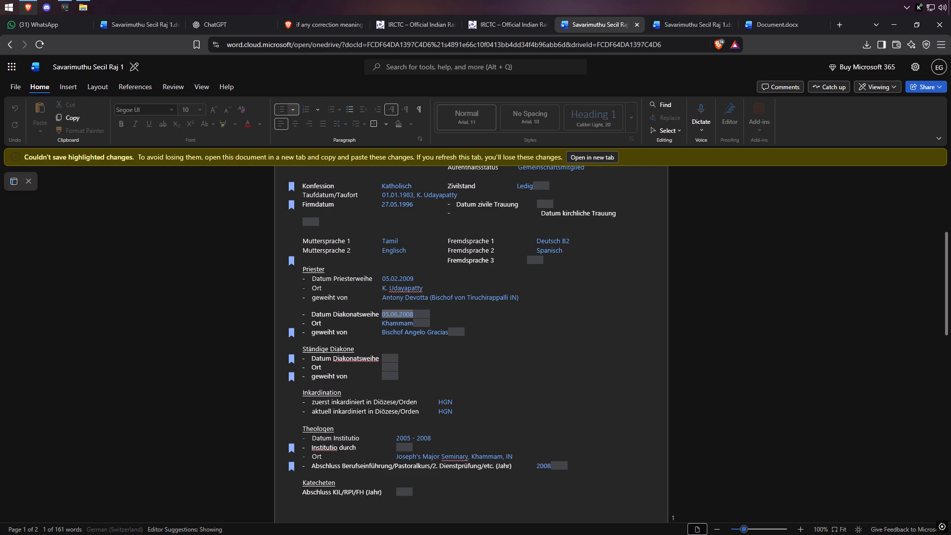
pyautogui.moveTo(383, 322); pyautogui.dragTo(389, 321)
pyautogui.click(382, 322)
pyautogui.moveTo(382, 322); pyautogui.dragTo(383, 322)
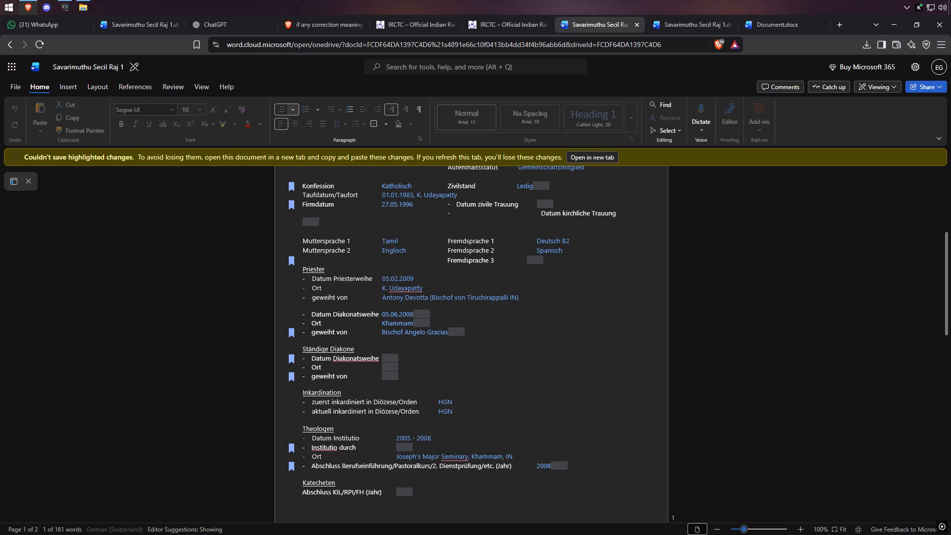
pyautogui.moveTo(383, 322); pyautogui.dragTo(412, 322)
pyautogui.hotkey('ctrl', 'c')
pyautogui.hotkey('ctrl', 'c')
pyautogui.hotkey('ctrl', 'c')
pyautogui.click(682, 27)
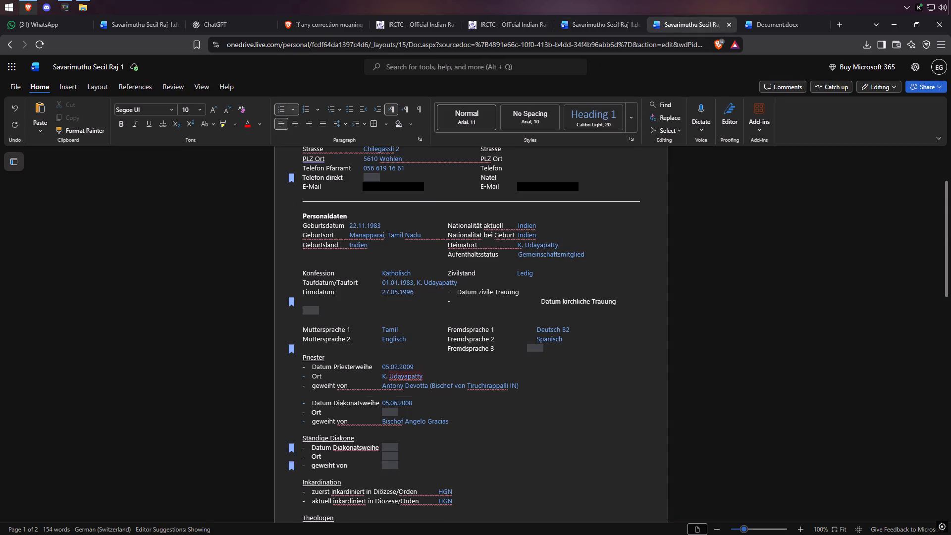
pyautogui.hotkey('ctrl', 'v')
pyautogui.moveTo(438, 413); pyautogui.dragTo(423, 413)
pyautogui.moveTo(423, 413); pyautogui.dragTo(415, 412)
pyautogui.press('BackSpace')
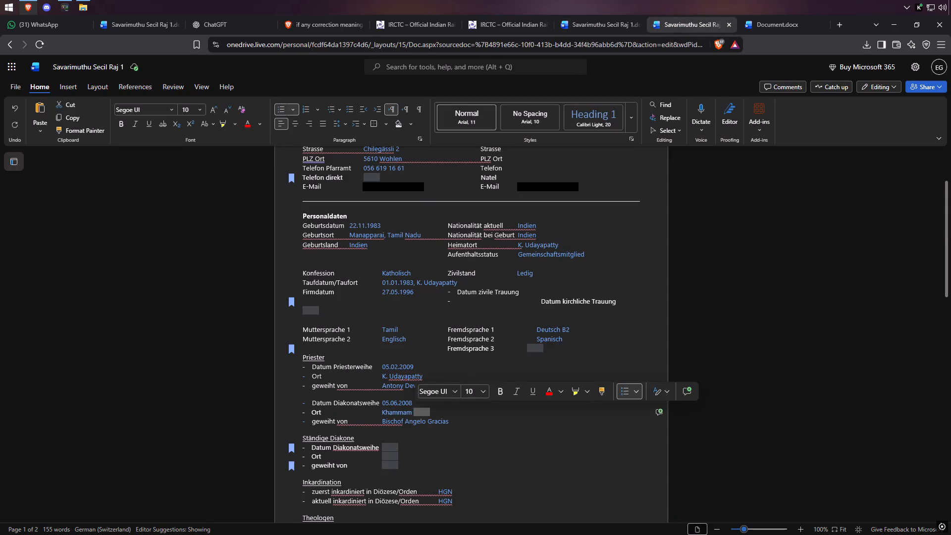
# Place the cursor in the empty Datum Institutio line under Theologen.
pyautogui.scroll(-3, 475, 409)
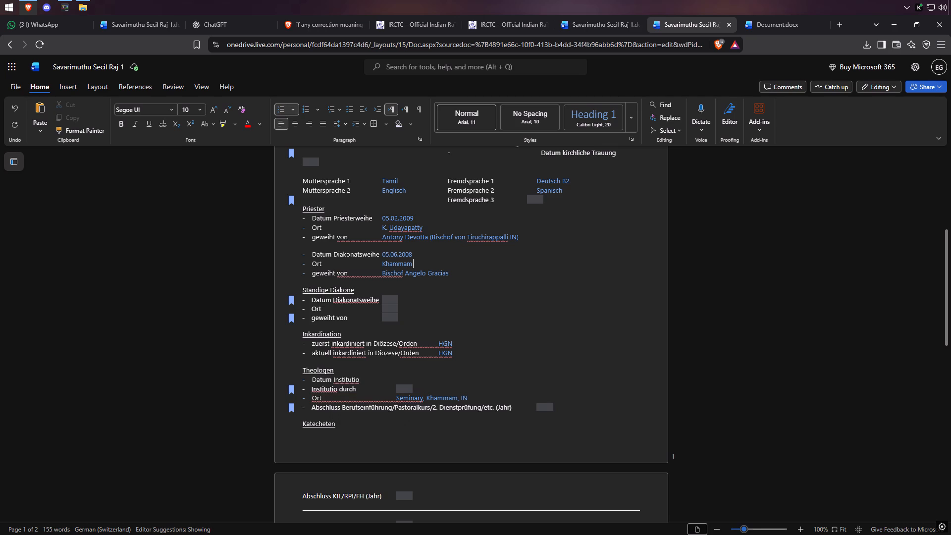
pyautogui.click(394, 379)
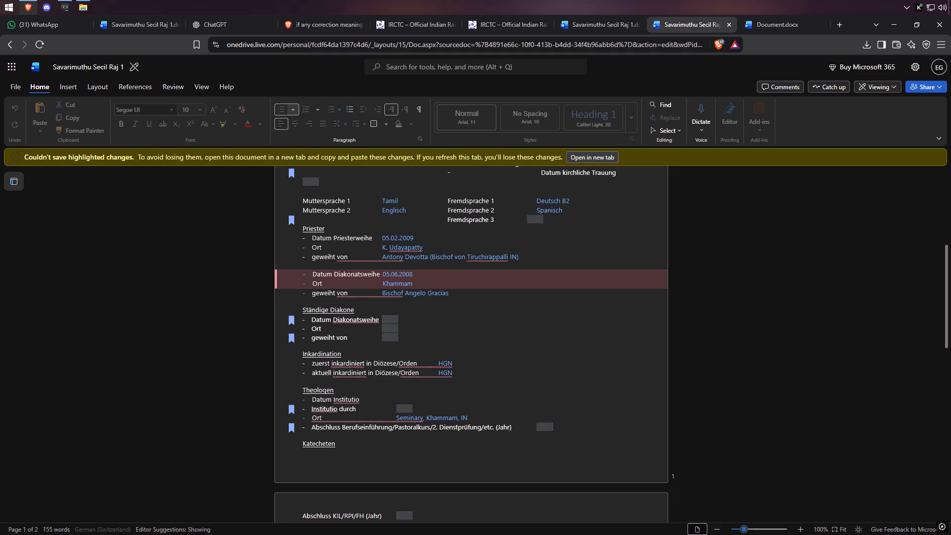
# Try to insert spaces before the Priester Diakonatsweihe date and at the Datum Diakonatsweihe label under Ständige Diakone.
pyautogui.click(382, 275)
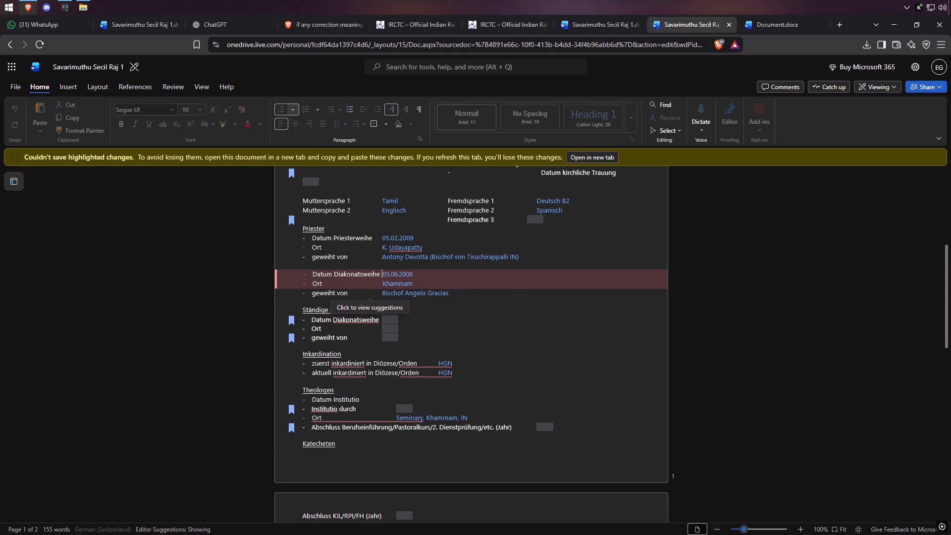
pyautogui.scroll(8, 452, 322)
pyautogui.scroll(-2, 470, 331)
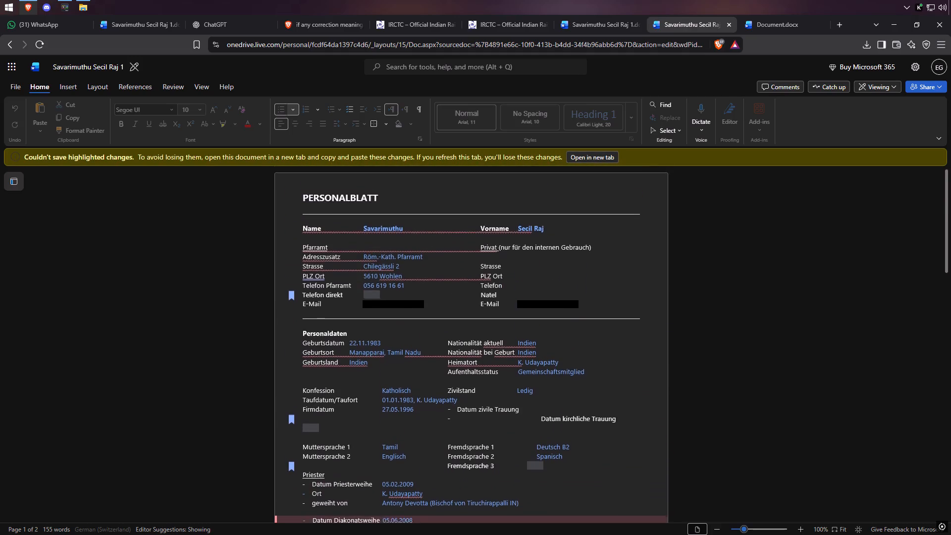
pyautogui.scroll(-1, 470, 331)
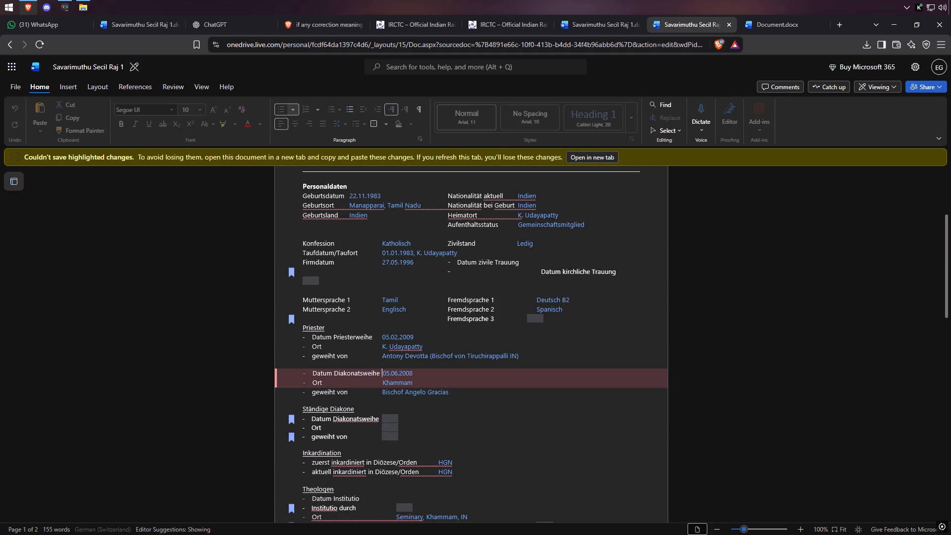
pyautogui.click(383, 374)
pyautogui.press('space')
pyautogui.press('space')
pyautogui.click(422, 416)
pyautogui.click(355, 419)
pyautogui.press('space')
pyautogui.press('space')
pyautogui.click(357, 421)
# Reopen the document in a new tab for editing and go to the Priester section.
pyautogui.click(603, 158)
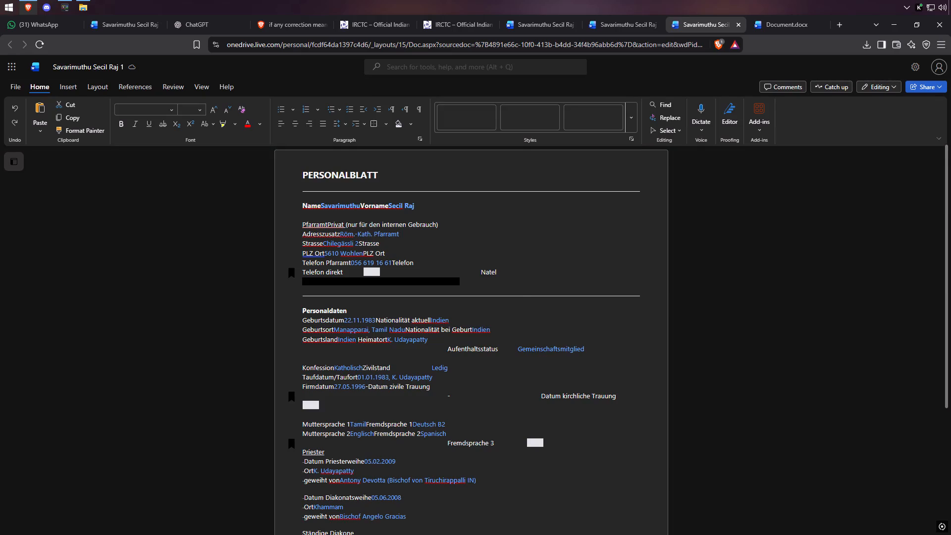
pyautogui.scroll(-9, 520, 303)
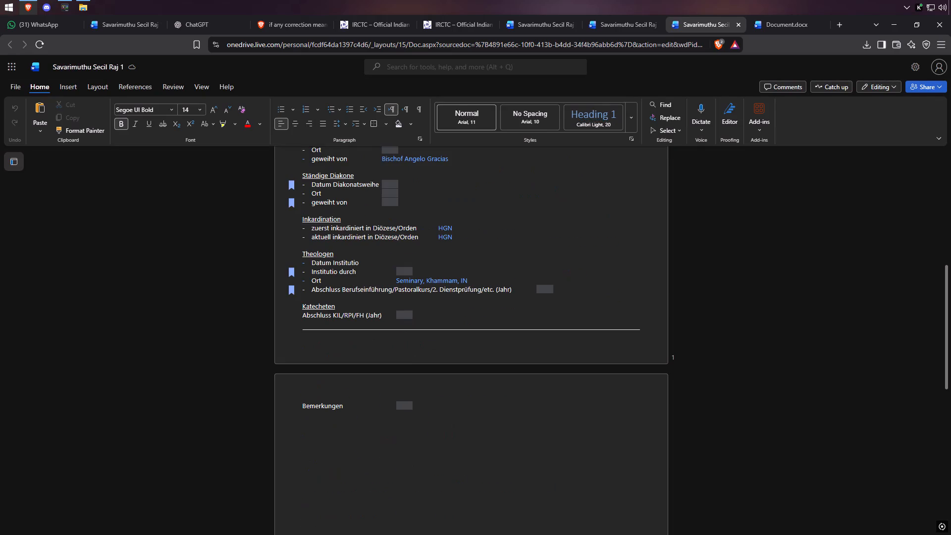
pyautogui.scroll(2, 432, 339)
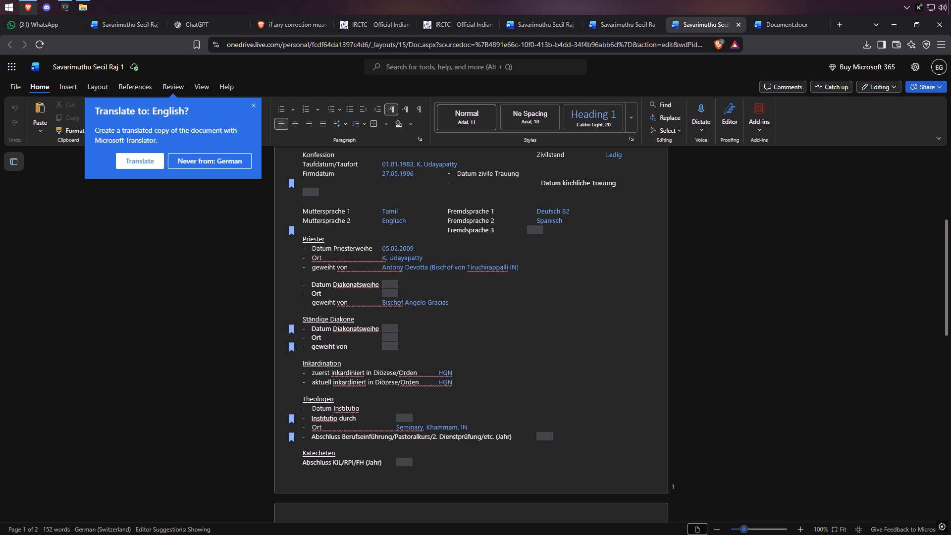
# Copy the date 05.06.2008 from the original unsaved copy into the Priester Datum Diakonatsweihe line of the newly opened copy, removing the extra leading space.
pyautogui.click(382, 282)
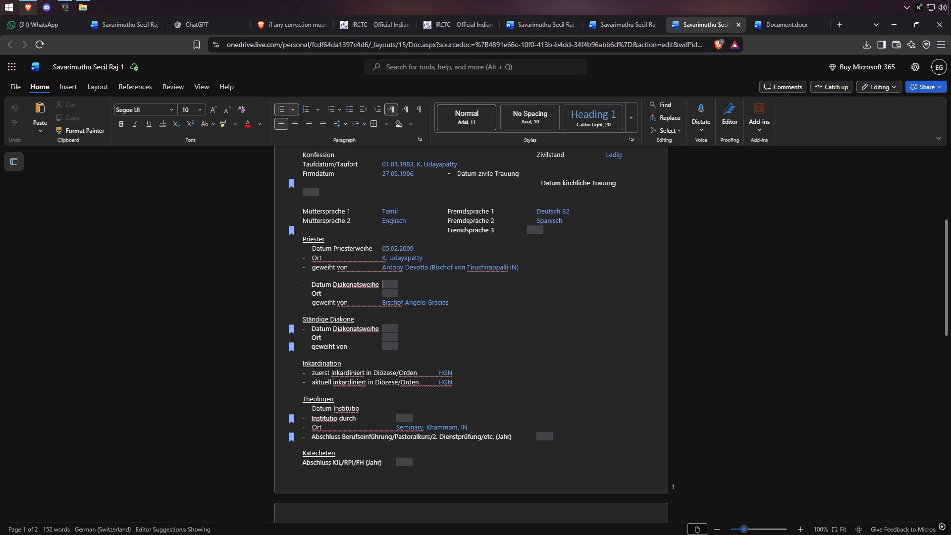
pyautogui.click(551, 30)
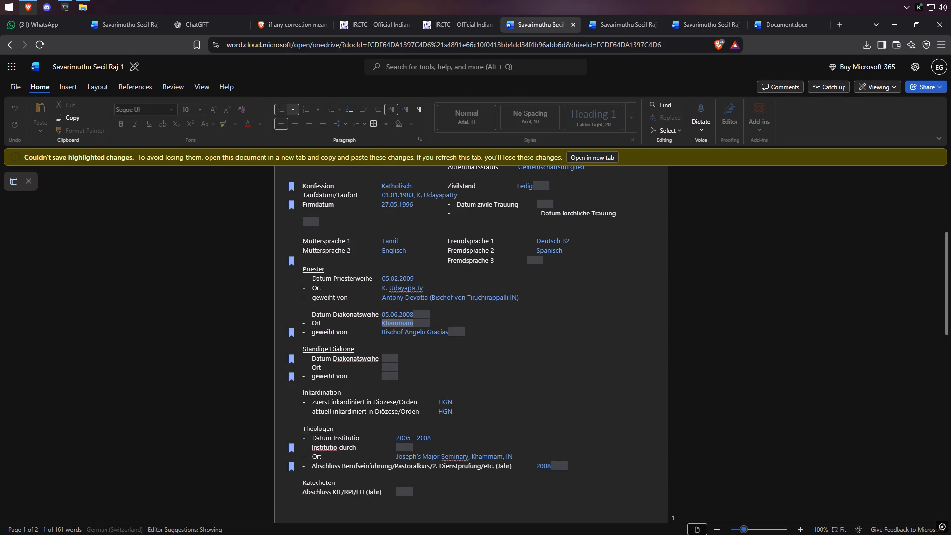
pyautogui.moveTo(383, 314); pyautogui.dragTo(391, 314)
pyautogui.moveTo(379, 317); pyautogui.dragTo(412, 315)
pyautogui.hotkey('ctrl', 'c')
pyautogui.click(713, 22)
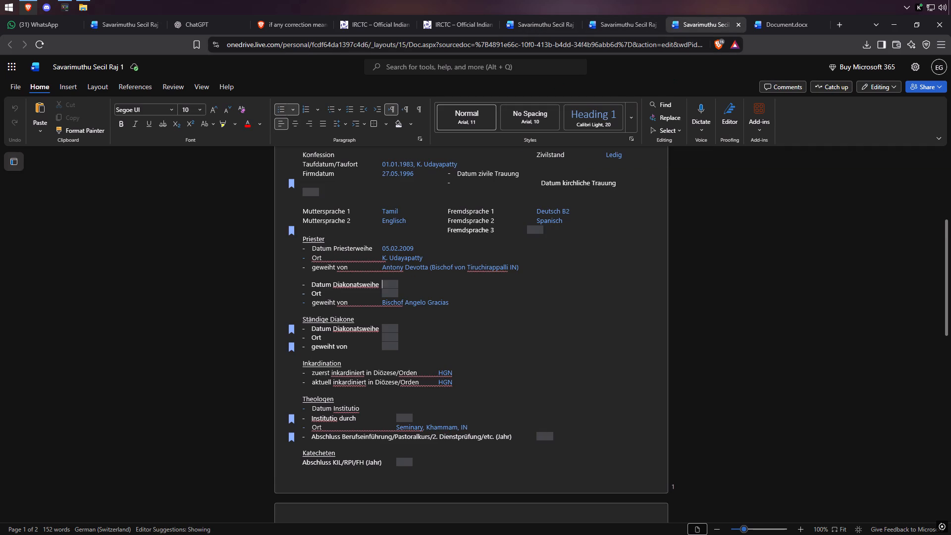
pyautogui.hotkey('ctrl', 'v')
pyautogui.keyDown('ctrl'); pyautogui.click(389, 284); pyautogui.keyUp('ctrl')
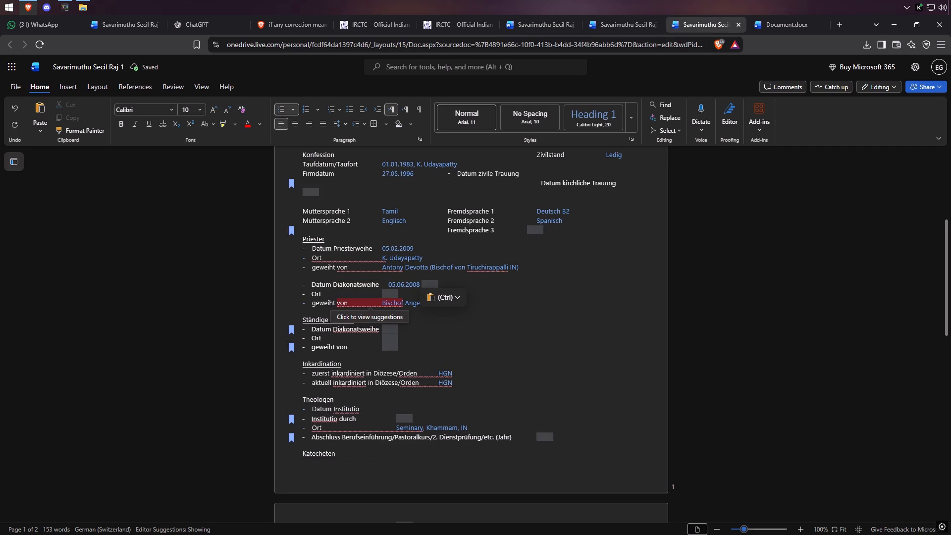
pyautogui.press('BackSpace')
pyautogui.moveTo(432, 285); pyautogui.dragTo(412, 285)
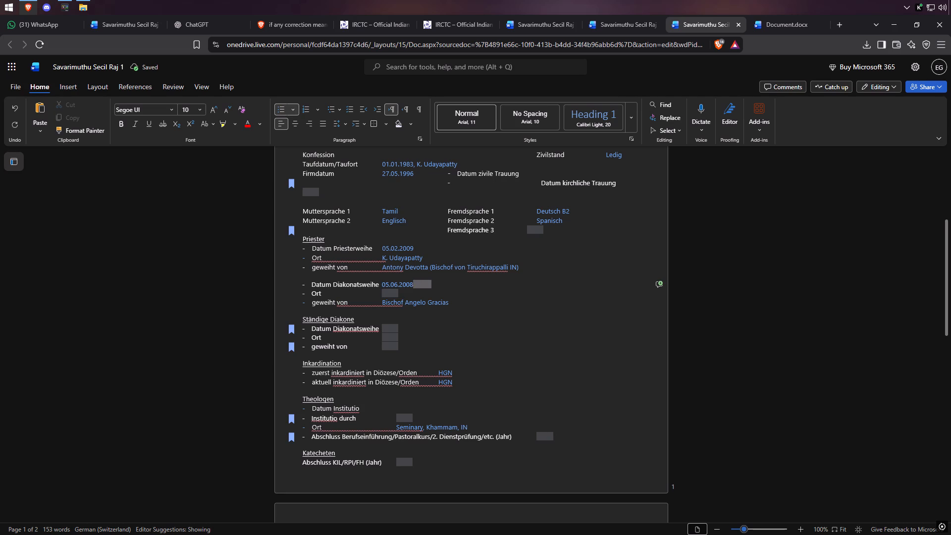
pyautogui.moveTo(412, 285); pyautogui.dragTo(415, 284)
# Copy Khammam from the original unsaved copy into the Ort line below the Priester Datum Diakonatsweihe in the editable copy.
pyautogui.click(383, 293)
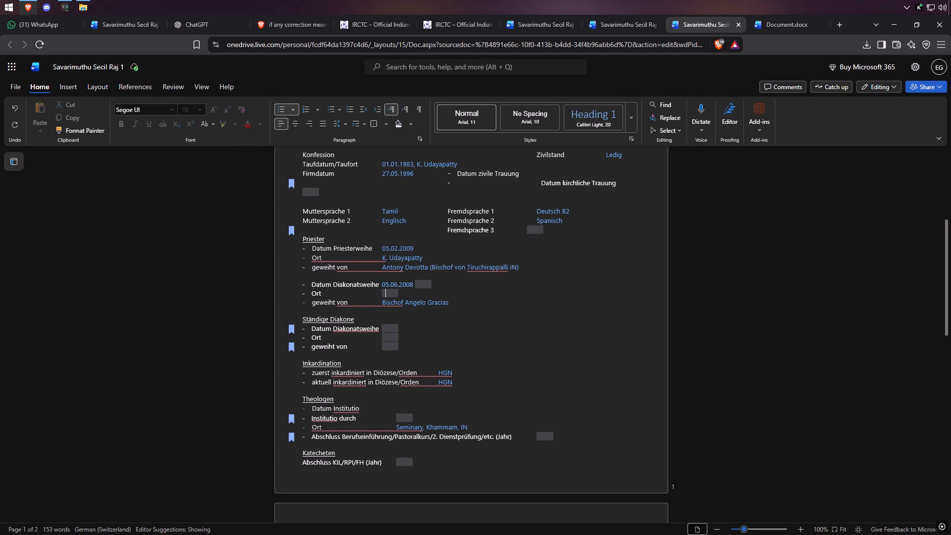
pyautogui.click(380, 293)
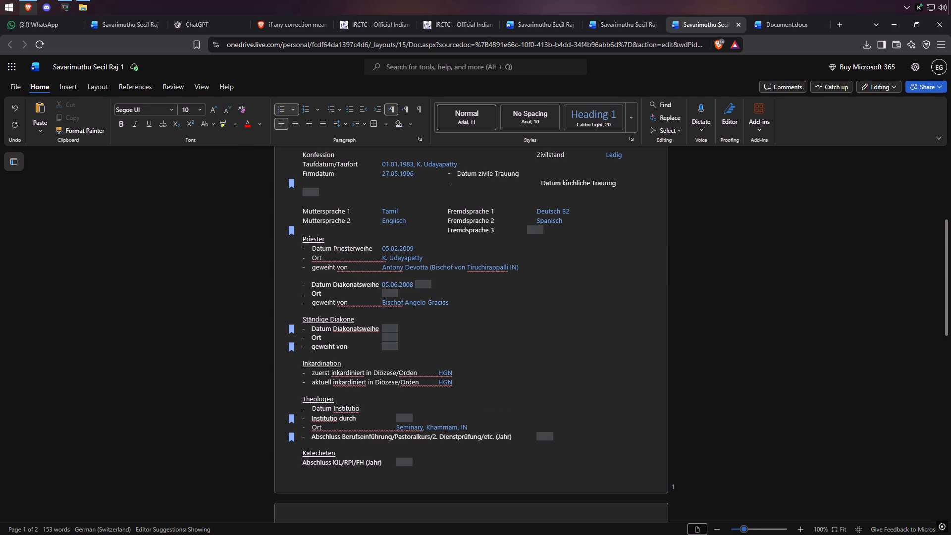
pyautogui.click(599, 27)
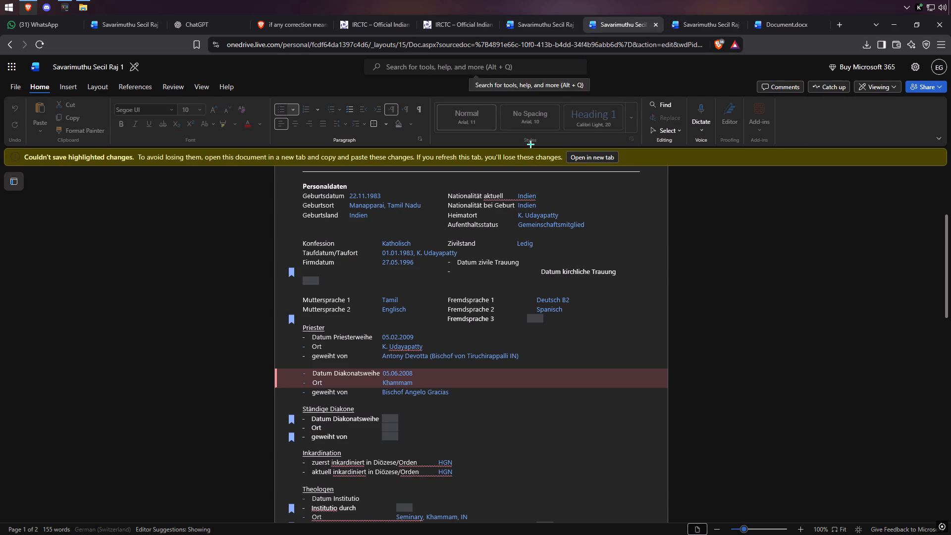
pyautogui.moveTo(380, 383); pyautogui.dragTo(413, 385)
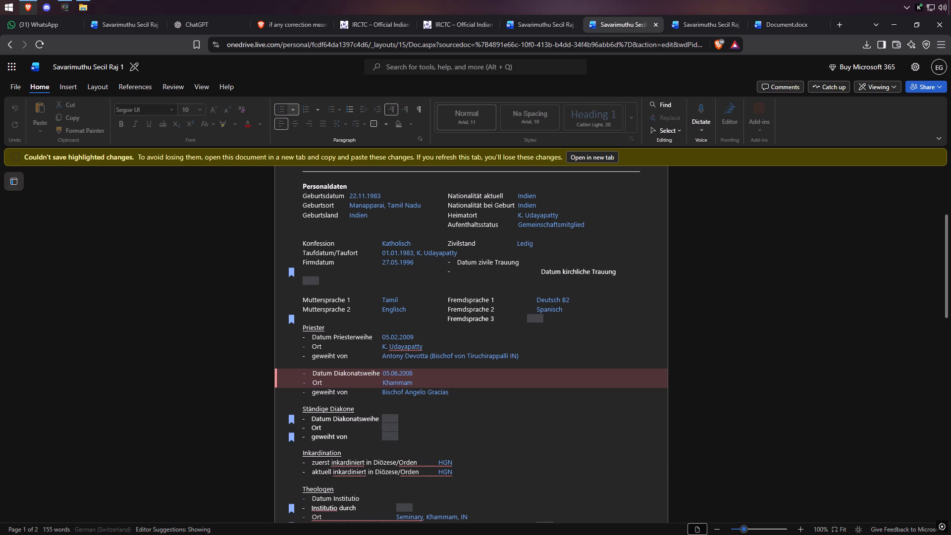
pyautogui.moveTo(413, 385); pyautogui.dragTo(409, 385)
pyautogui.doubleClick(407, 385)
pyautogui.moveTo(412, 382); pyautogui.dragTo(385, 383)
pyautogui.moveTo(385, 383); pyautogui.dragTo(382, 383)
pyautogui.click(539, 30)
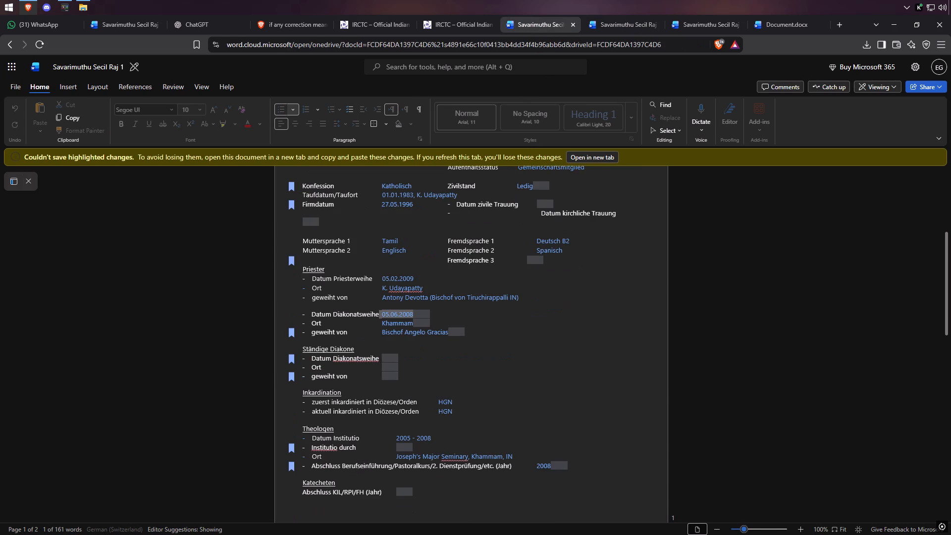
pyautogui.moveTo(382, 322); pyautogui.dragTo(412, 322)
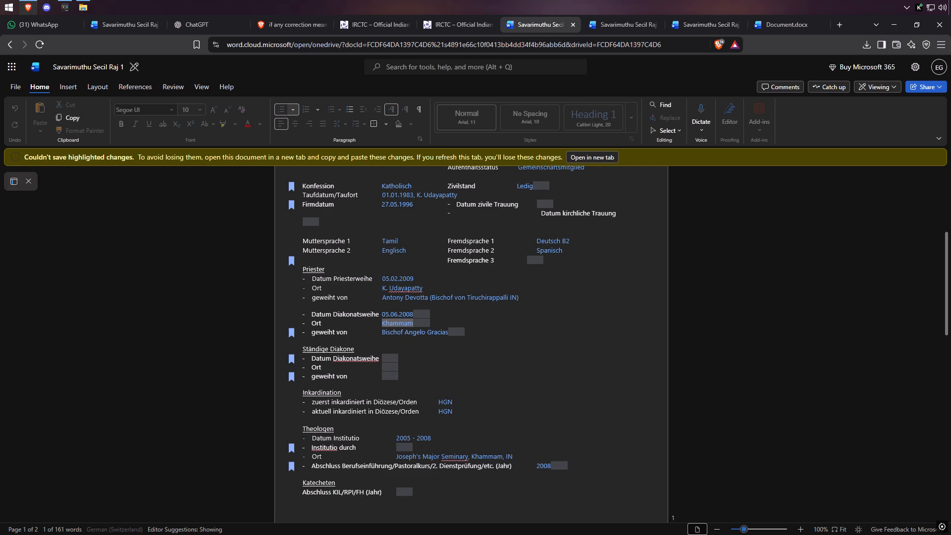
pyautogui.hotkey('ctrl', 'c')
pyautogui.hotkey('ctrl', 'c')
pyautogui.click(692, 30)
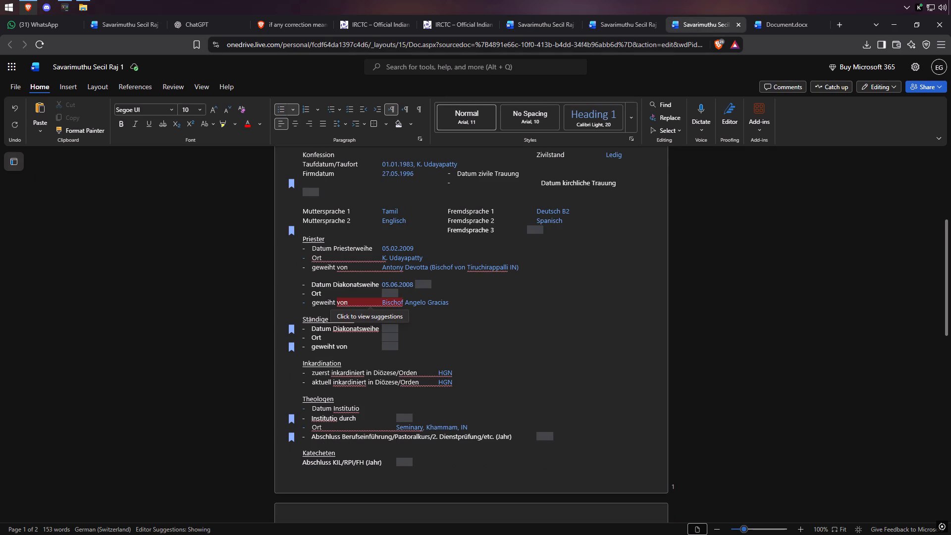
pyautogui.hotkey('ctrl', 'v')
pyautogui.click(511, 306)
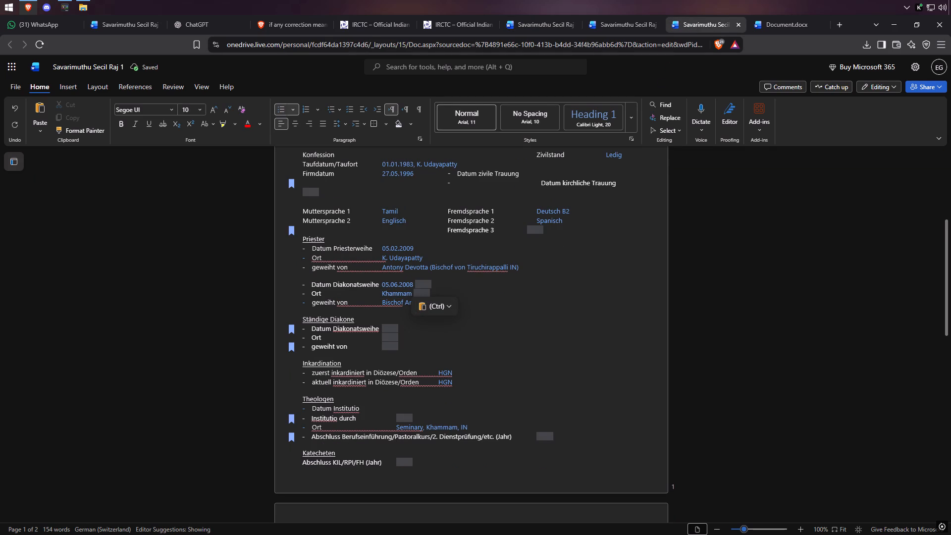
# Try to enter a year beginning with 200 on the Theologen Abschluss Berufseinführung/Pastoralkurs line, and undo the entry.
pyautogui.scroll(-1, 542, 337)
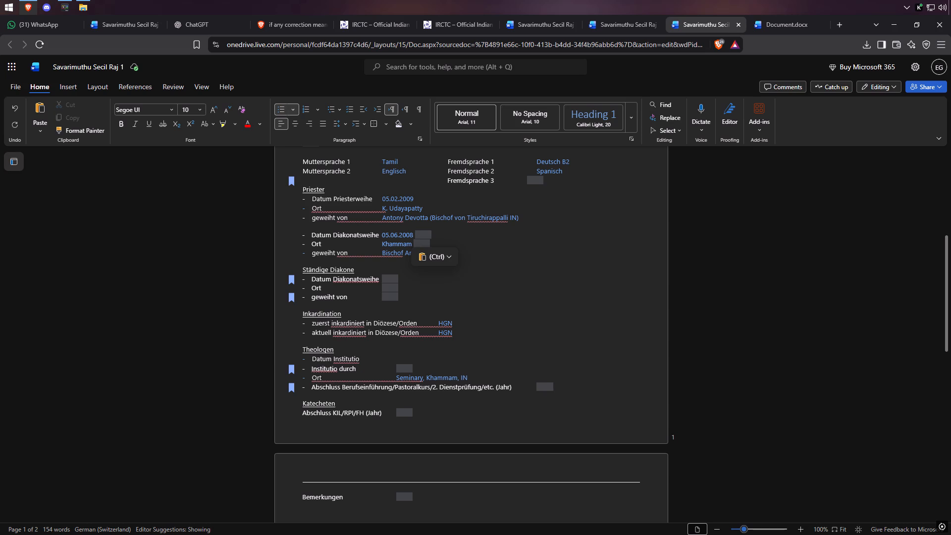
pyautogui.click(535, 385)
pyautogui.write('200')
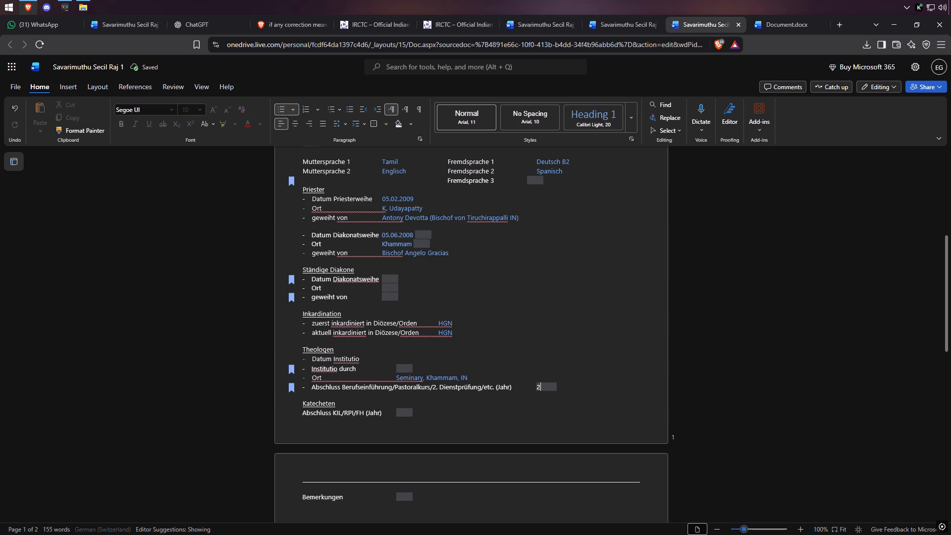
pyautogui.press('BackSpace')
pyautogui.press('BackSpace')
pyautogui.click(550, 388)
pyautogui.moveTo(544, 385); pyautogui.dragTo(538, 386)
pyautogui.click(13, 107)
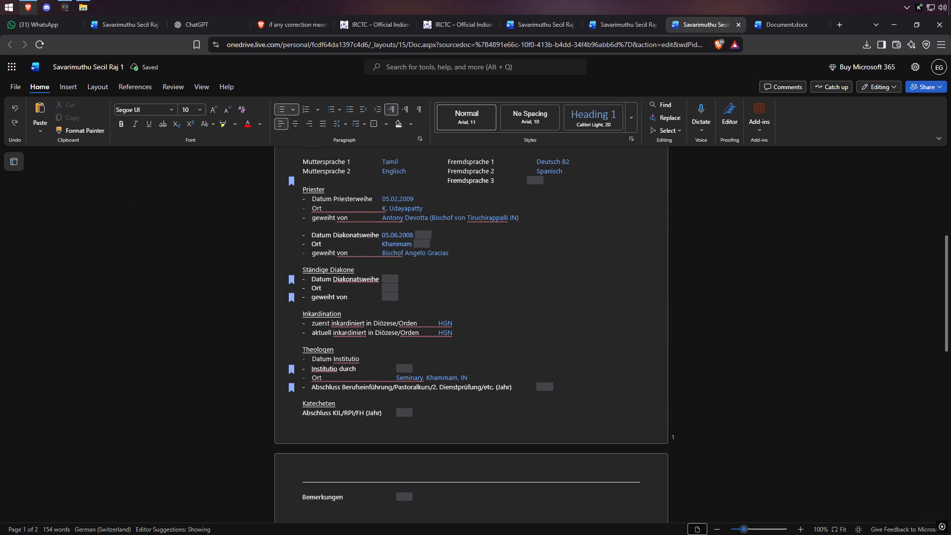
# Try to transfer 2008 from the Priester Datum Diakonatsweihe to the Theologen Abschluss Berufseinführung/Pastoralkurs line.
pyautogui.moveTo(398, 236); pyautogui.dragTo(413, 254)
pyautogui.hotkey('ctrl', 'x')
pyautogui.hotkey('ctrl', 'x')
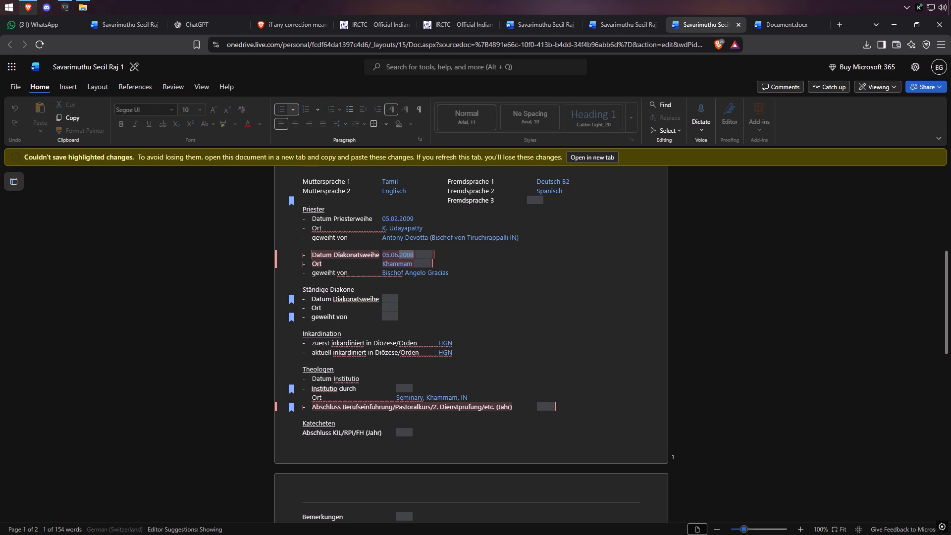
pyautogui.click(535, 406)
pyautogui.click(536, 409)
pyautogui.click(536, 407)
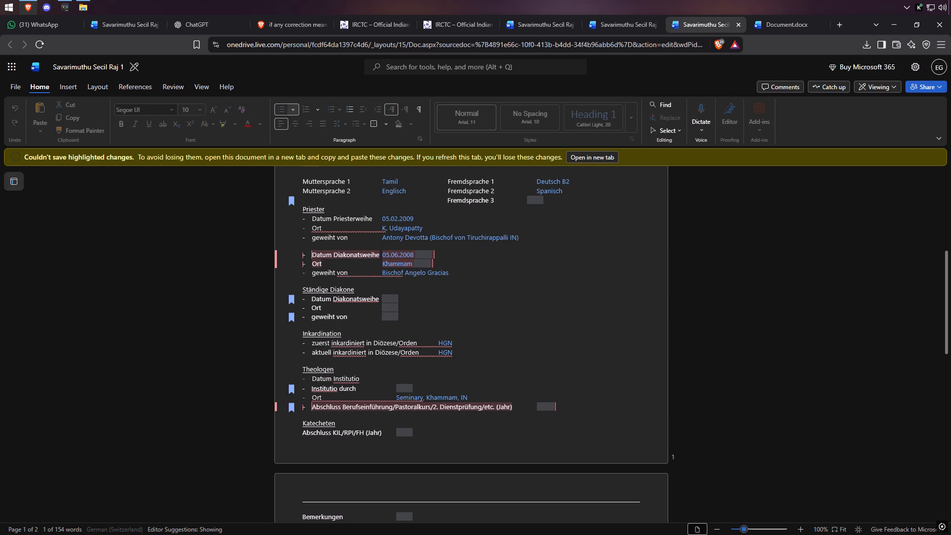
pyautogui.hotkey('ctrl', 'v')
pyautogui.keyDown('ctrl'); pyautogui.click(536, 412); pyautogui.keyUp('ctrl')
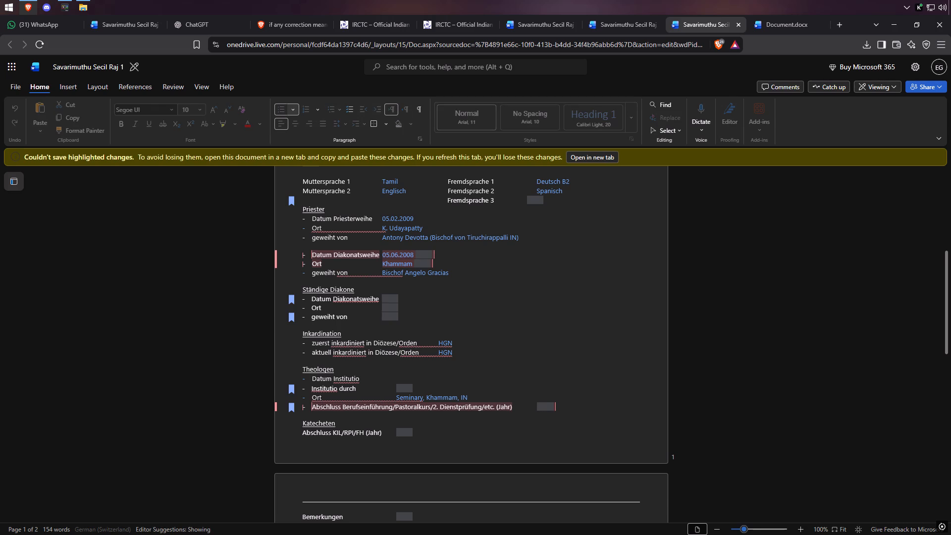
# Reopen the document in a new tab for editing, dismiss the translation offer and go to the Theologen section.
pyautogui.click(581, 158)
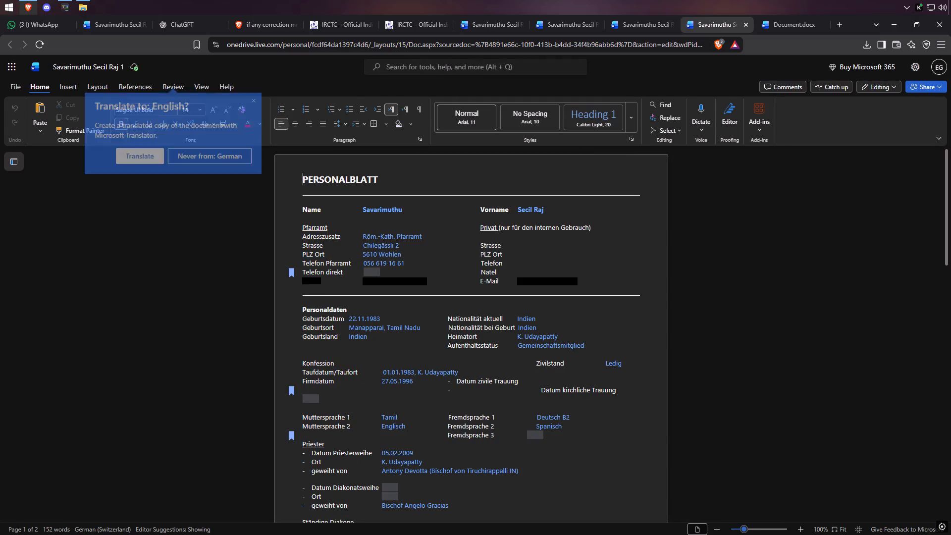
pyautogui.scroll(-2, 489, 262)
pyautogui.click(251, 110)
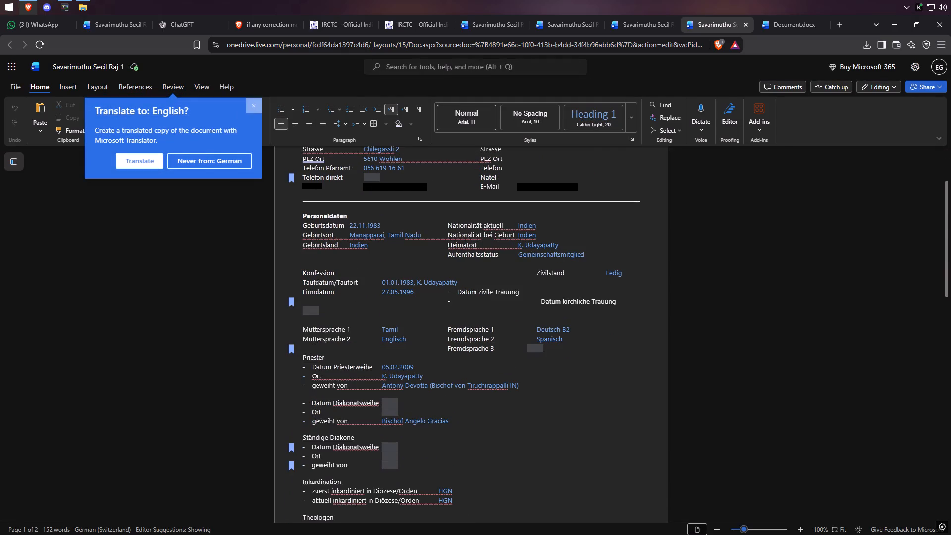
pyautogui.scroll(-4, 470, 369)
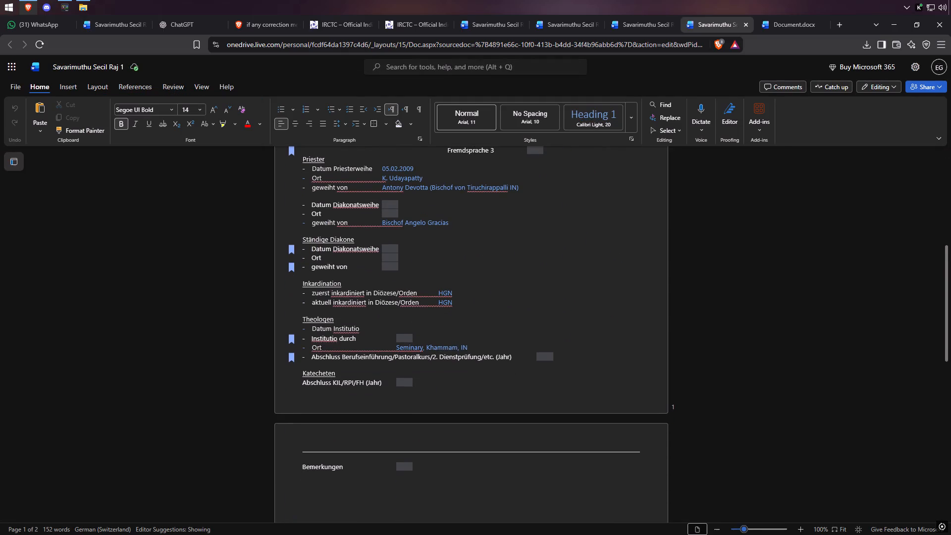
# Paste the copied blue Khammam on the Theologen Abschluss Berufseinführung/Pastoralkurs line and replace its letters with 2008.
pyautogui.click(536, 357)
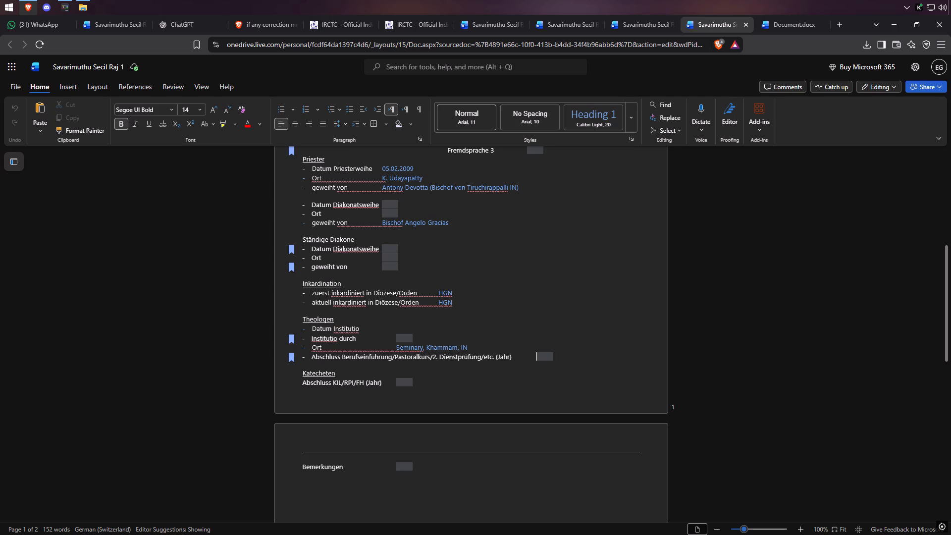
pyautogui.hotkey('ctrl', 'v')
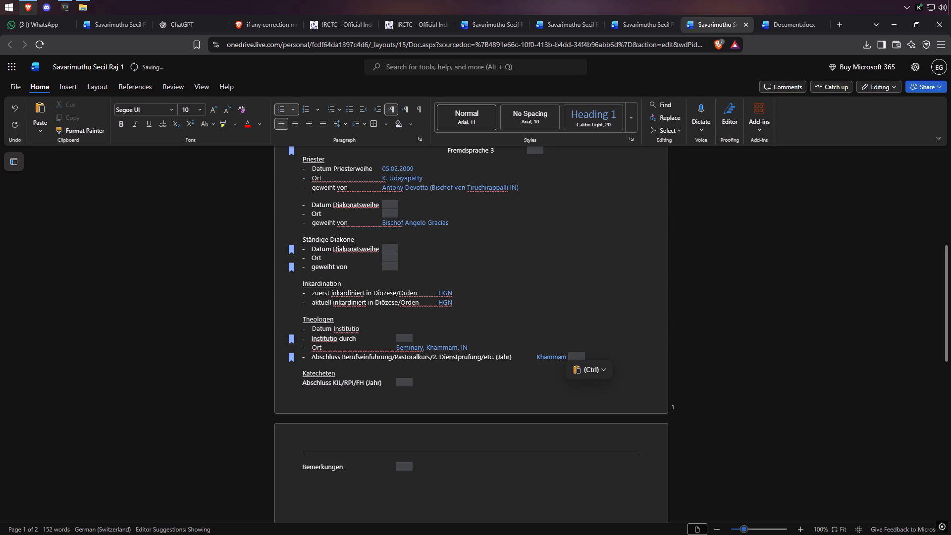
pyautogui.press('BackSpace')
pyautogui.press('BackSpace')
pyautogui.press('BackSpace')
pyautogui.press('BackSpace')
pyautogui.press('BackSpace')
pyautogui.press('BackSpace')
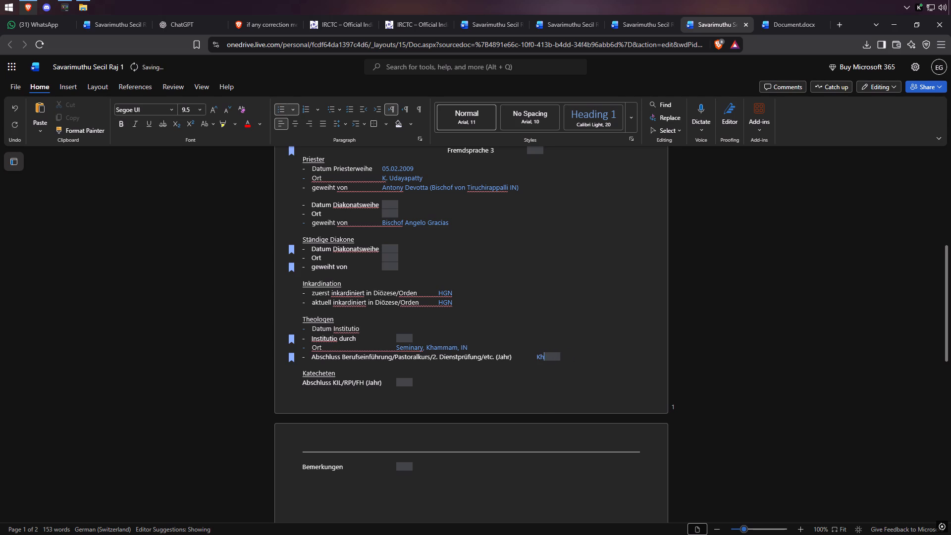
pyautogui.press('BackSpace')
pyautogui.write('200')
pyautogui.press('8')
pyautogui.click(541, 358)
pyautogui.press('BackSpace')
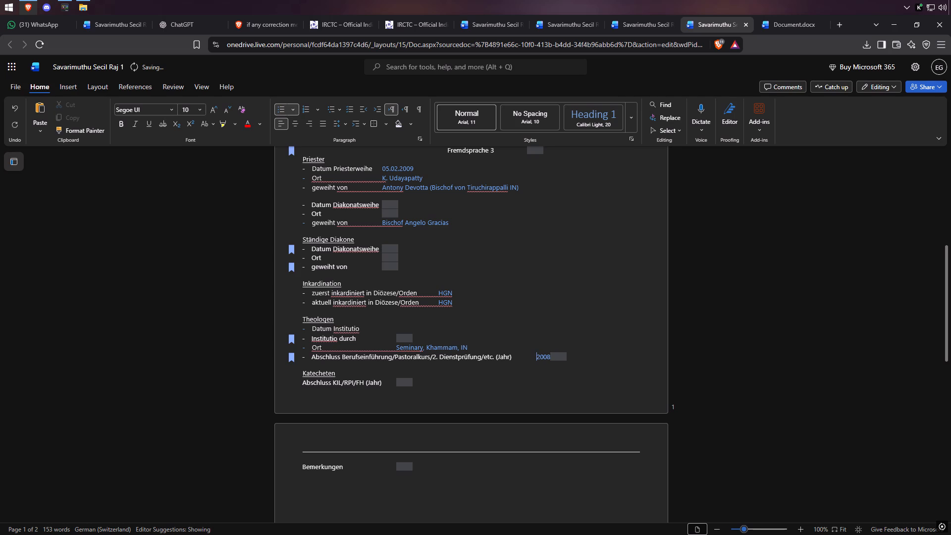
# Paste the copied blue Khammam into the Bemerkungen field on page 2 and replace its letters with NULL.
pyautogui.click(398, 468)
pyautogui.click(397, 467)
pyautogui.click(397, 467)
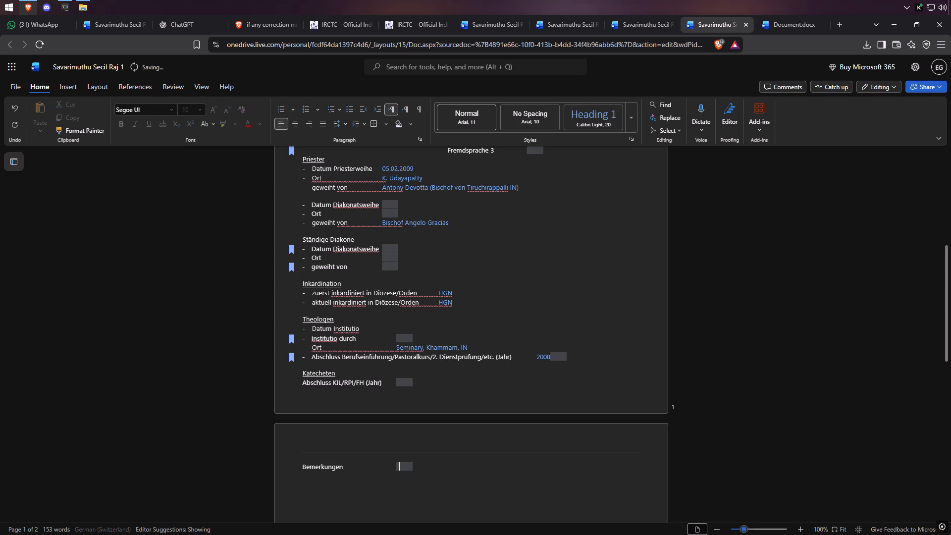
pyautogui.hotkey('ctrl', 'v')
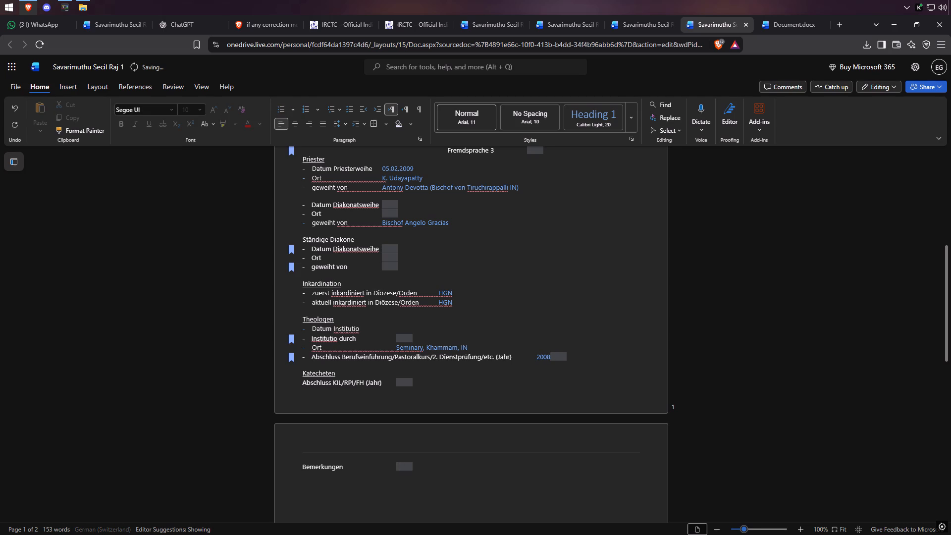
pyautogui.keyDown('ctrl'); pyautogui.click(395, 465); pyautogui.keyUp('ctrl')
pyautogui.hotkey('ctrl', 'v')
pyautogui.press('BackSpace')
pyautogui.press('BackSpace')
pyautogui.press('BackSpace')
pyautogui.press('BackSpace')
pyautogui.press('BackSpace')
pyautogui.press('BackSpace')
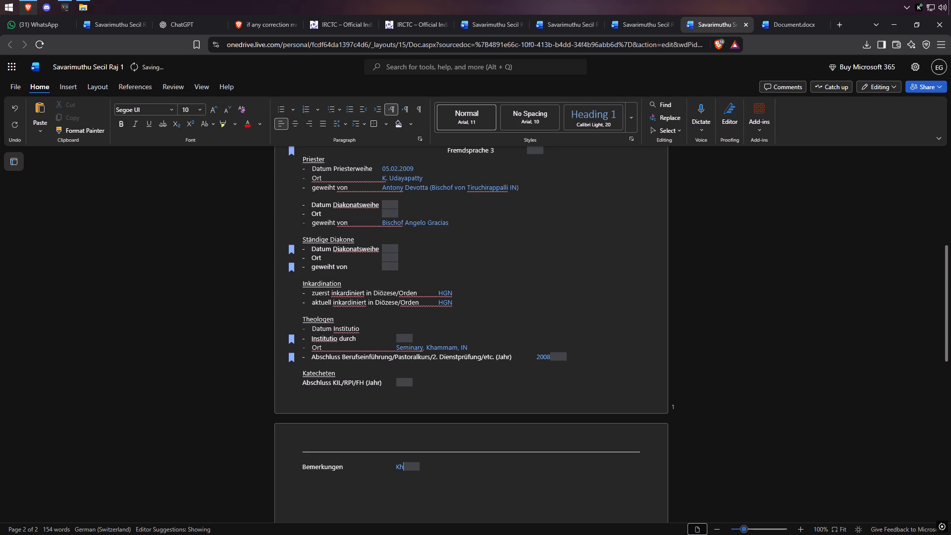
pyautogui.press('BackSpace')
pyautogui.write('NULL')
pyautogui.click(401, 465)
pyautogui.press('BackSpace')
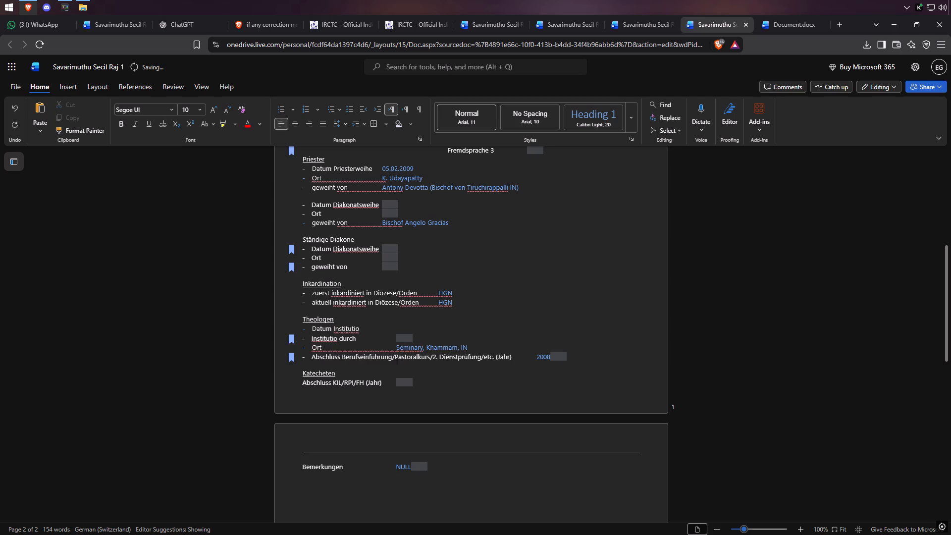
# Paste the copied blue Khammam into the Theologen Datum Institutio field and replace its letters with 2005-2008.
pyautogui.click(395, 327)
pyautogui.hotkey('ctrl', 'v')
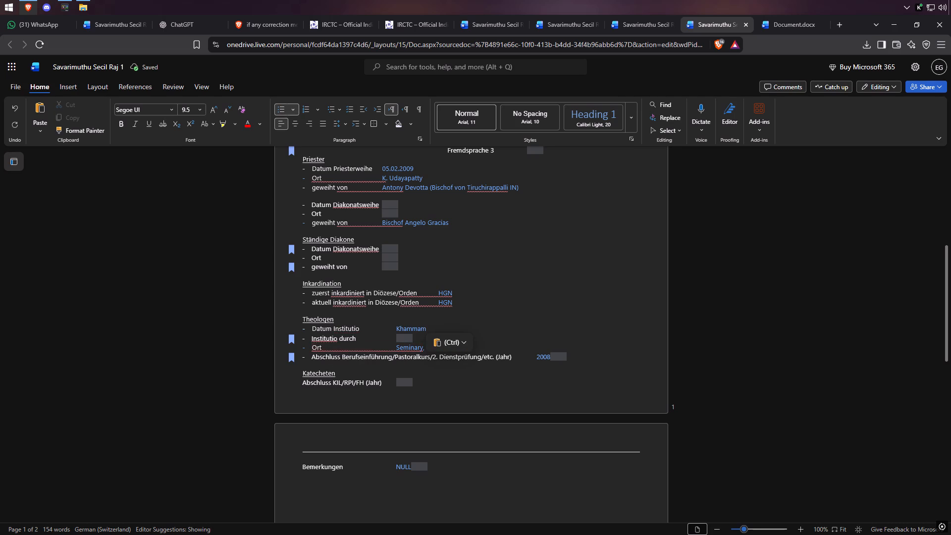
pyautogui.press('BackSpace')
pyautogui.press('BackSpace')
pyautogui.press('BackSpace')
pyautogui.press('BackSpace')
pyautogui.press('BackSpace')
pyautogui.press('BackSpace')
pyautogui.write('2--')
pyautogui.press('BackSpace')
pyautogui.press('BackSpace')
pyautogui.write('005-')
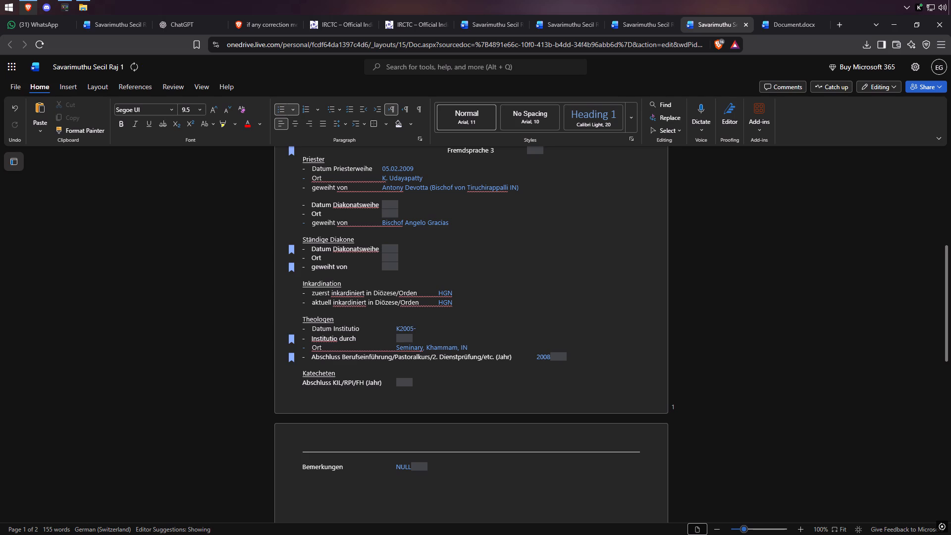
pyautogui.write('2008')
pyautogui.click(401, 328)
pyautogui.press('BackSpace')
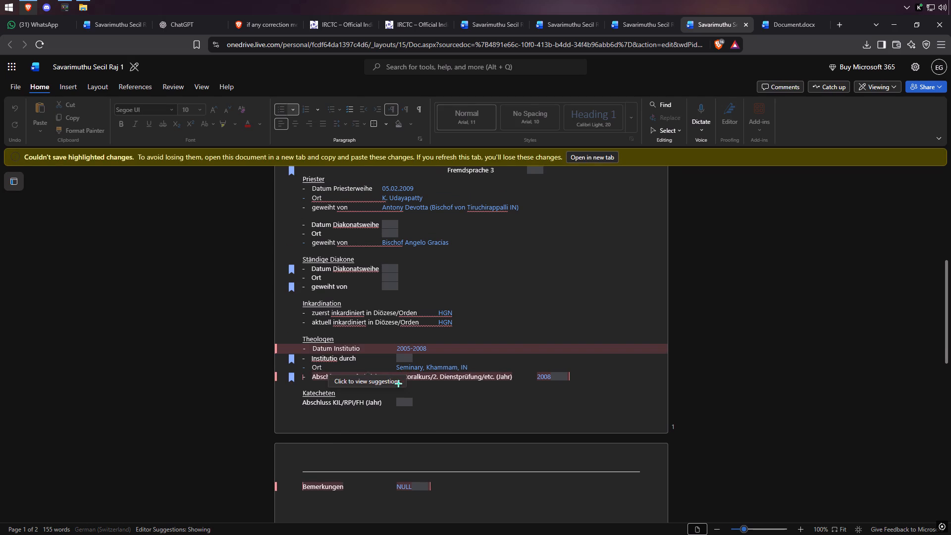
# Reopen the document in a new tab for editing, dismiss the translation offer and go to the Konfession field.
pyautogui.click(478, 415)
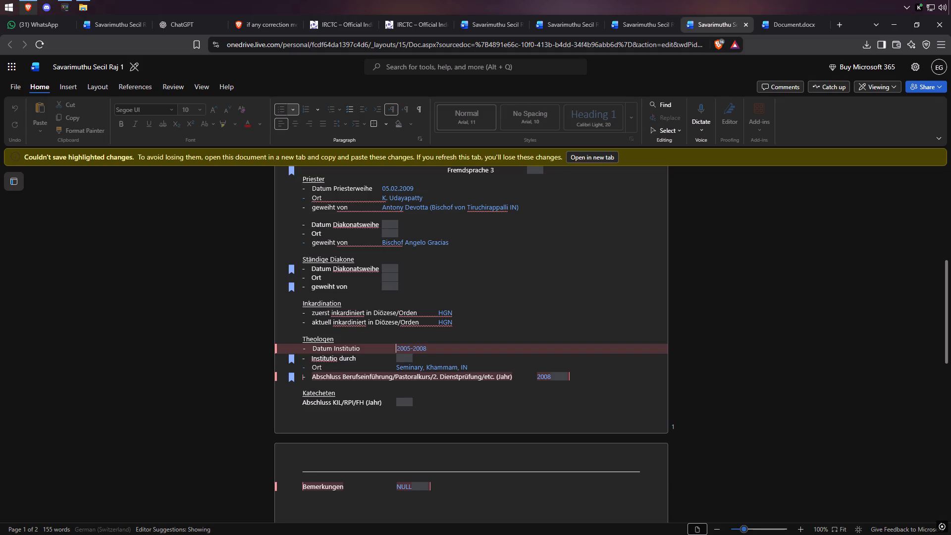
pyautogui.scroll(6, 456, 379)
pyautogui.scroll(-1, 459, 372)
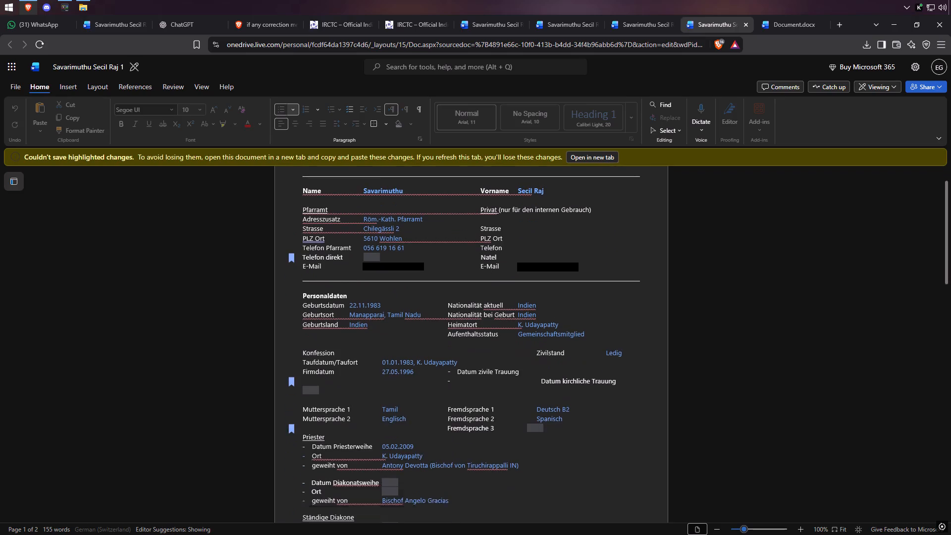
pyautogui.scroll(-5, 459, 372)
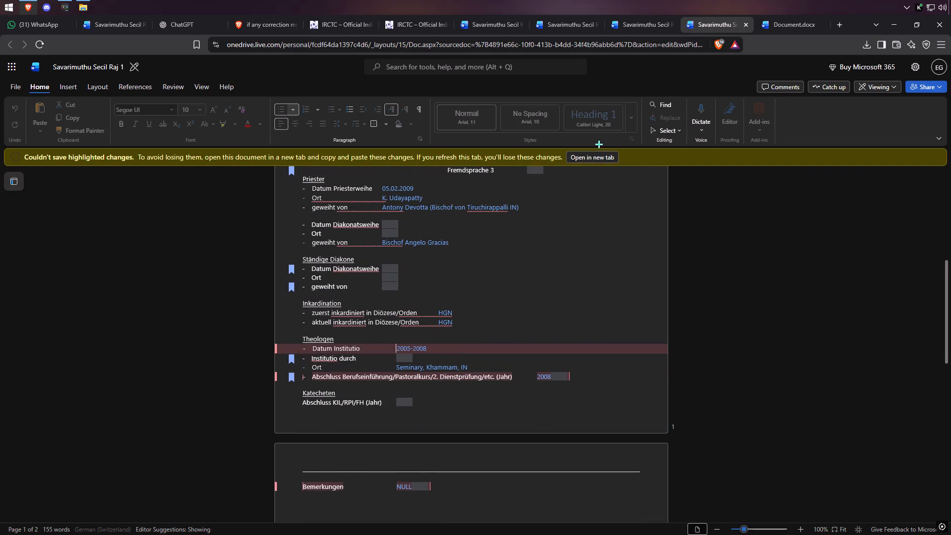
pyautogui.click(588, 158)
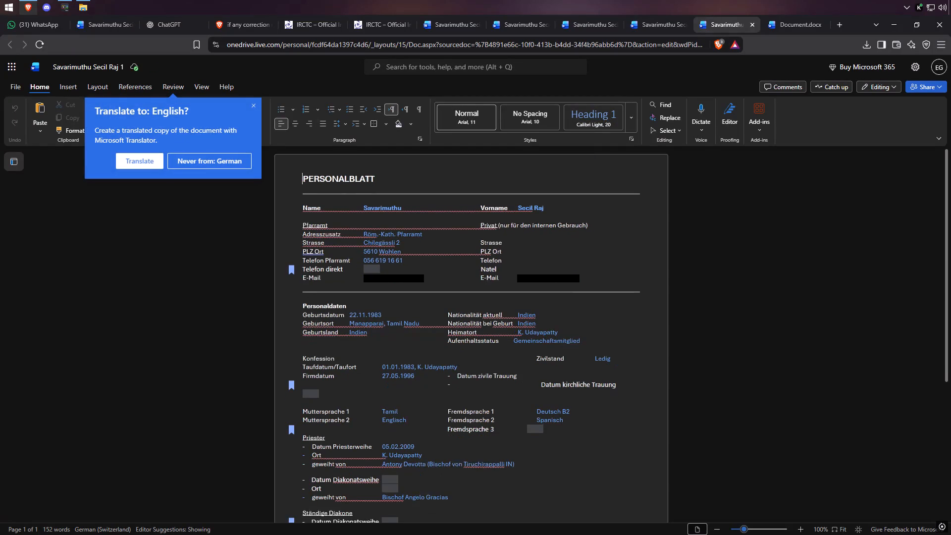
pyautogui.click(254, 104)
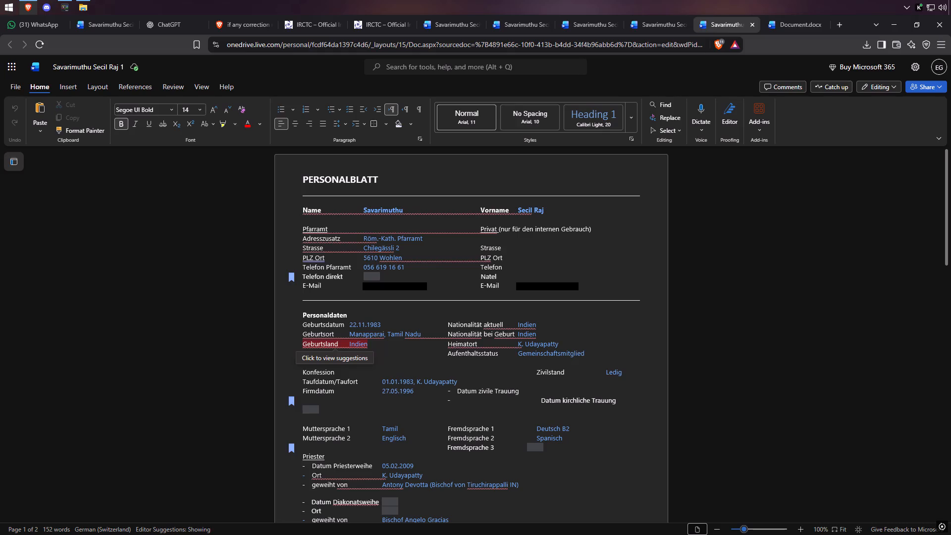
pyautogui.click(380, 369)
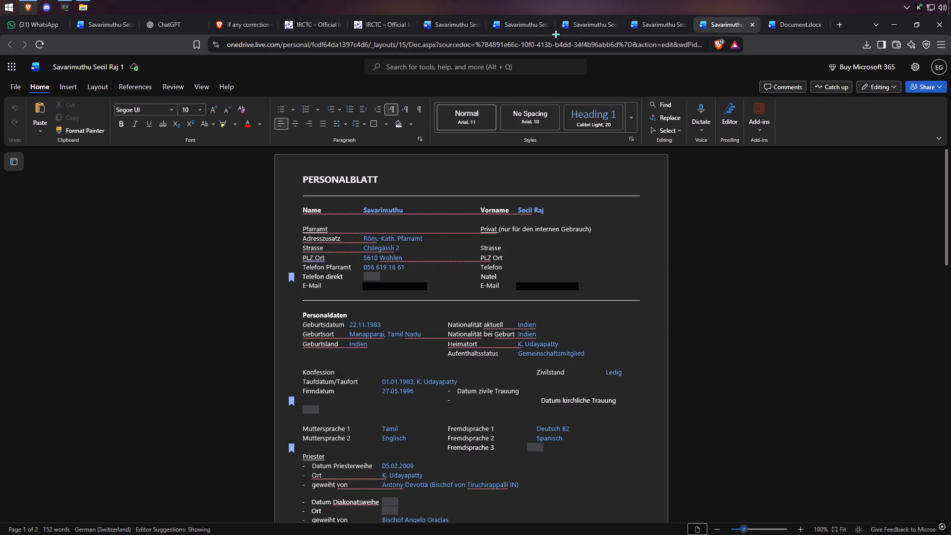
# Close the redundant tabs of the personnel form, keeping the earliest unsaved copy that contains the full entries.
pyautogui.click(441, 30)
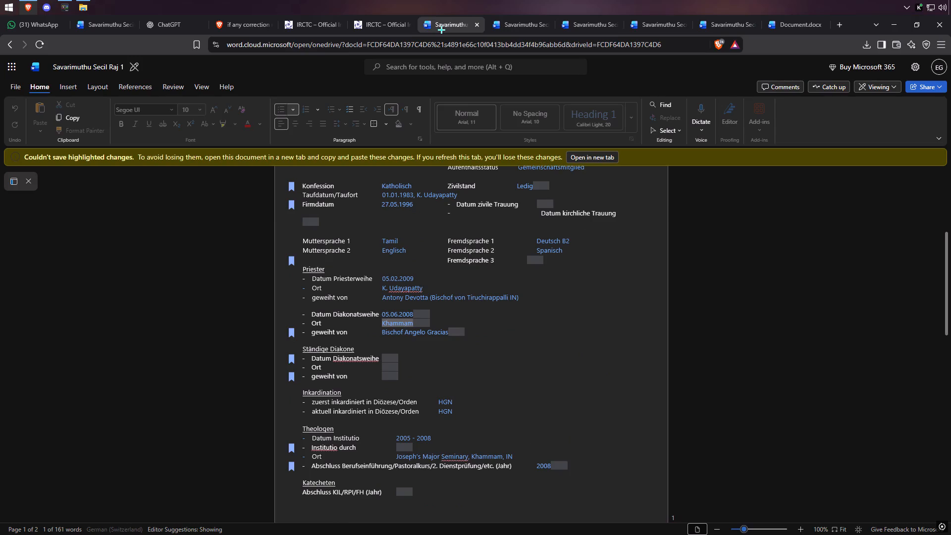
pyautogui.scroll(7, 449, 318)
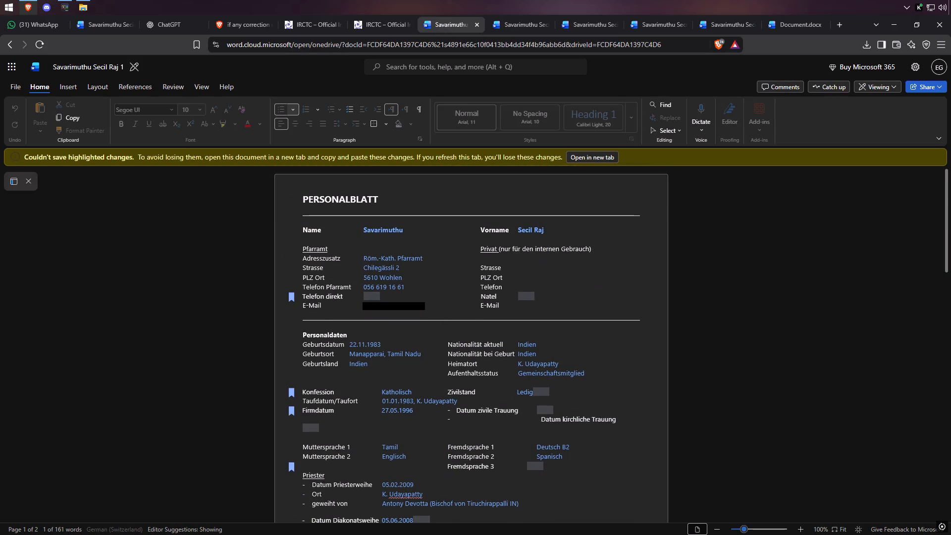
pyautogui.click(547, 24)
pyautogui.click(547, 24)
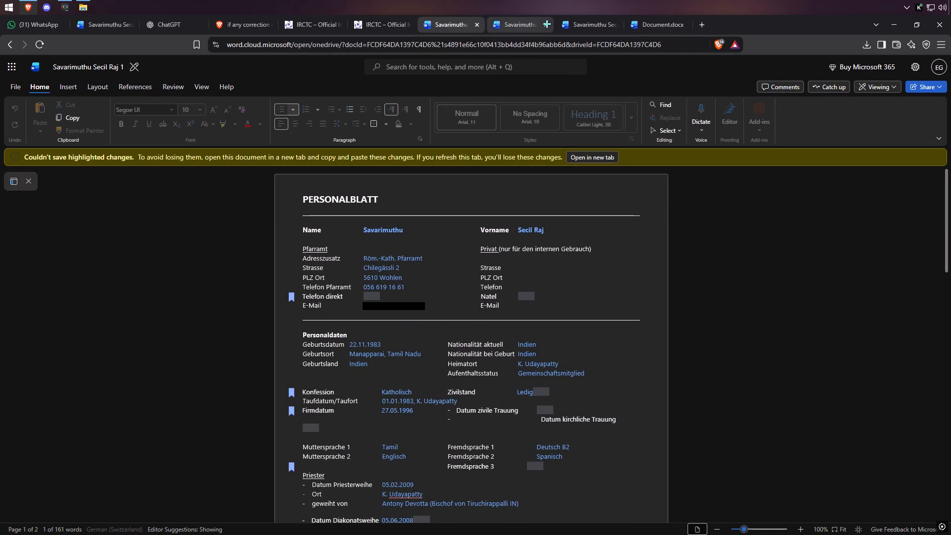
pyautogui.click(547, 24)
pyautogui.click(547, 24)
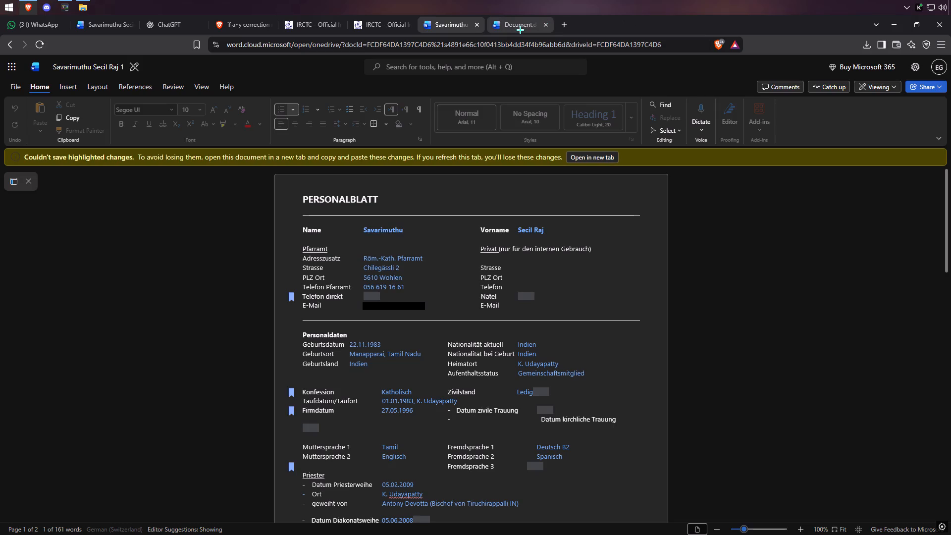
pyautogui.click(199, 22)
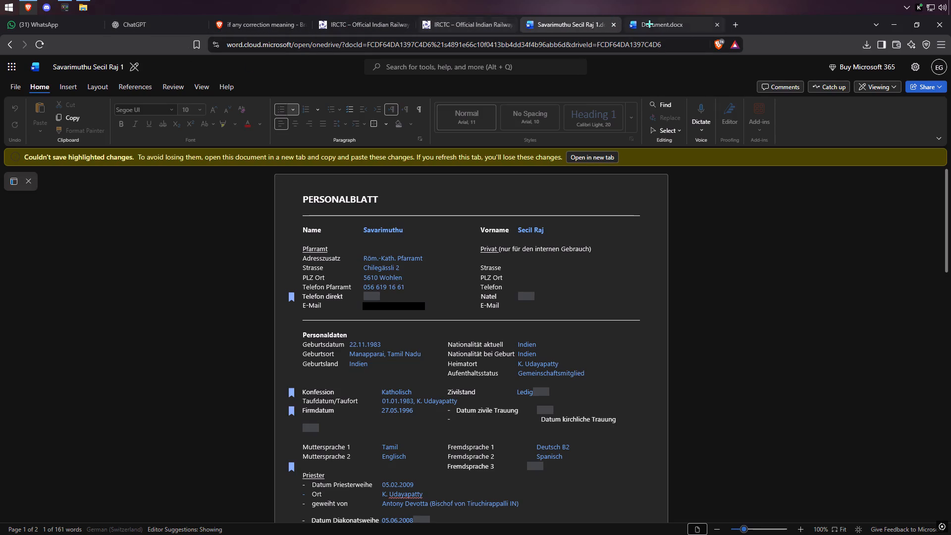
pyautogui.click(649, 24)
pyautogui.click(569, 25)
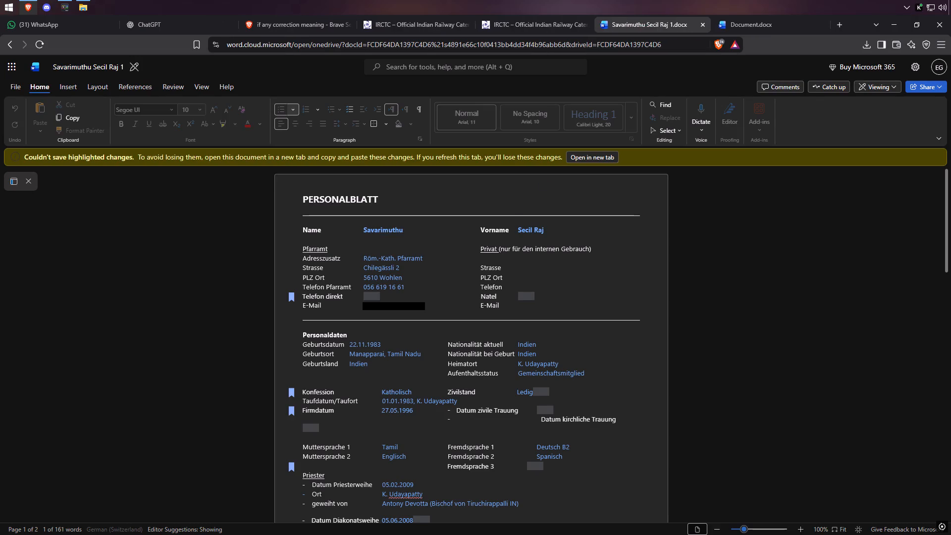
# Open a fresh editable copy of the document in a new tab and dismiss the translation offer.
pyautogui.click(593, 156)
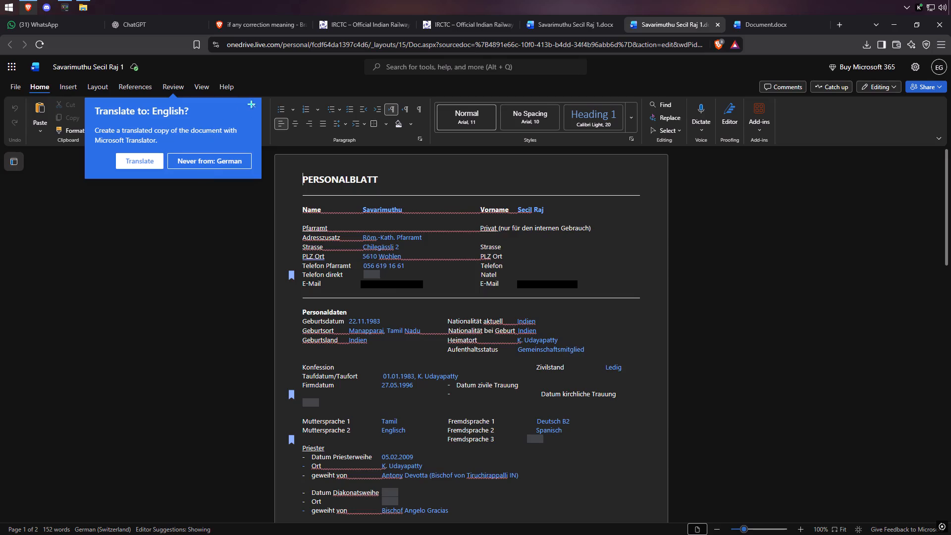
pyautogui.click(251, 104)
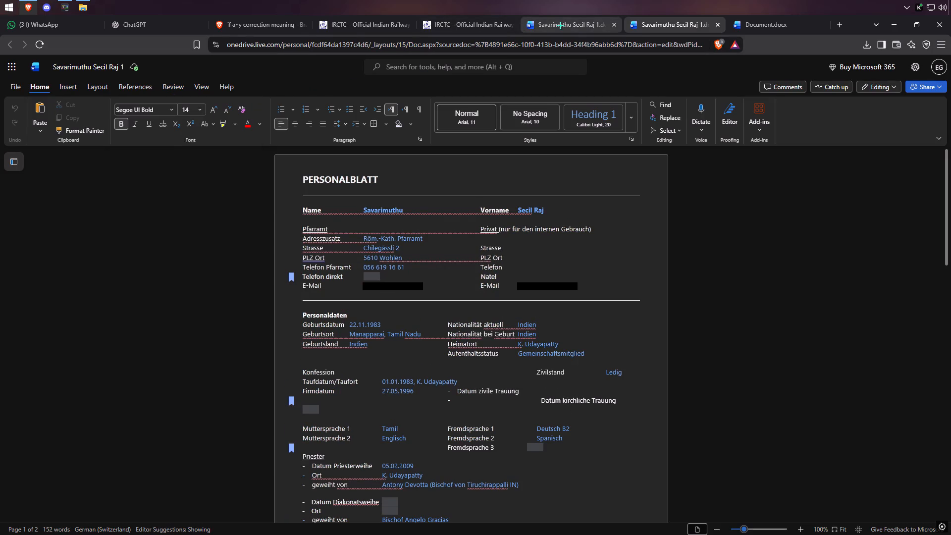
# Copy the blue Katholisch from the unsaved copy and paste it into the Konfession field of the editable copy.
pyautogui.click(560, 25)
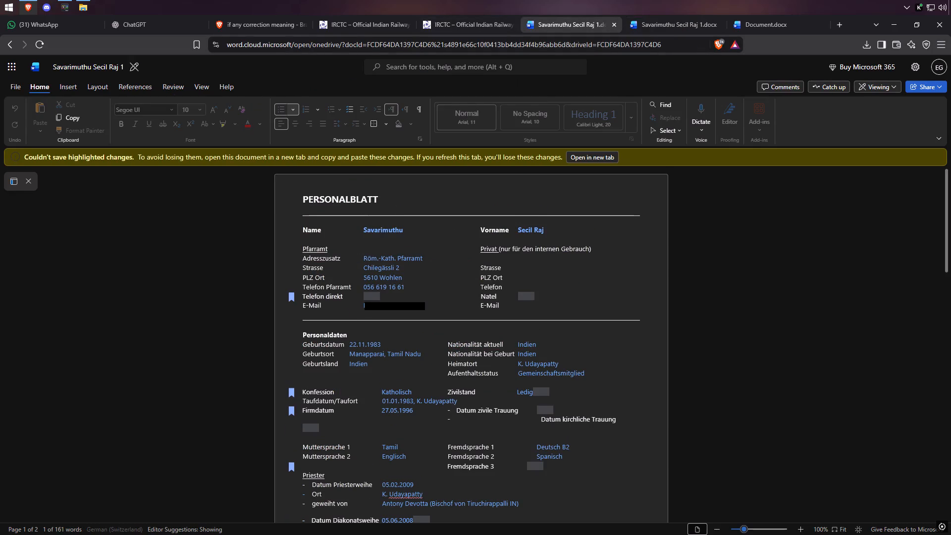
pyautogui.moveTo(382, 389); pyautogui.dragTo(412, 394)
pyautogui.moveTo(412, 394); pyautogui.dragTo(412, 400)
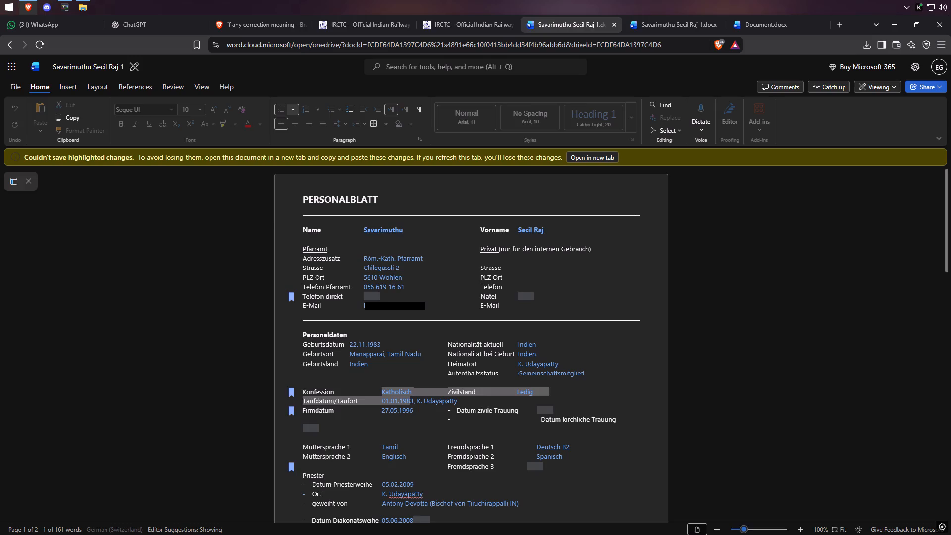
pyautogui.moveTo(412, 400); pyautogui.dragTo(412, 395)
pyautogui.hotkey('ctrl', 'c')
pyautogui.hotkey('ctrl', 'c')
pyautogui.hotkey('ctrl', 'c')
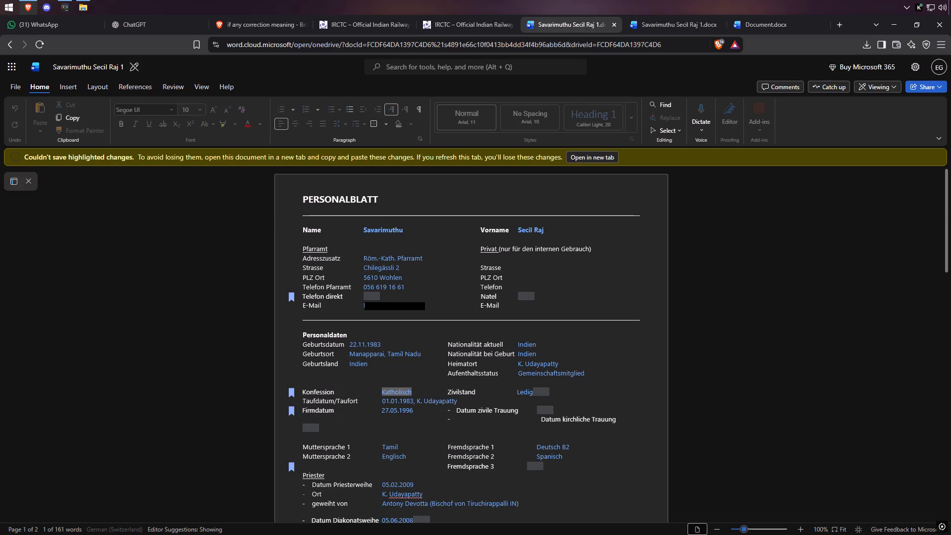
pyautogui.hotkey('ctrl', 'c')
pyautogui.keyDown('ctrl'); pyautogui.click(640, 25); pyautogui.keyUp('ctrl')
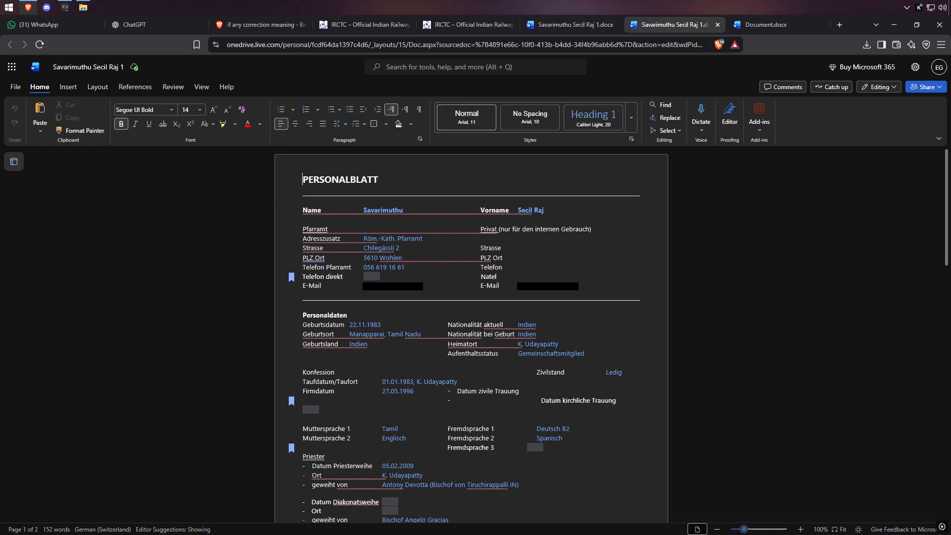
pyautogui.click(379, 372)
pyautogui.hotkey('ctrl', 'v')
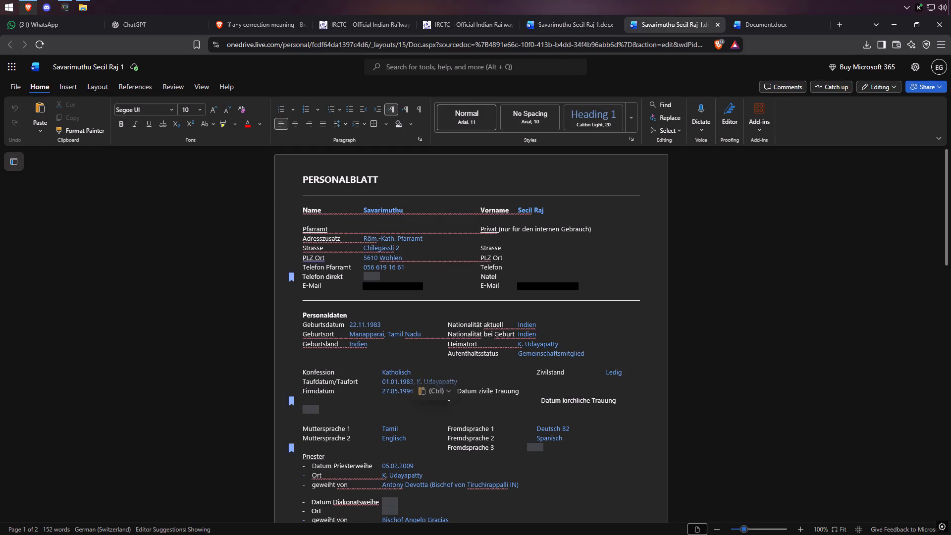
# Delete the extra tab space before Zivilstand on the Konfession line.
pyautogui.click(478, 374)
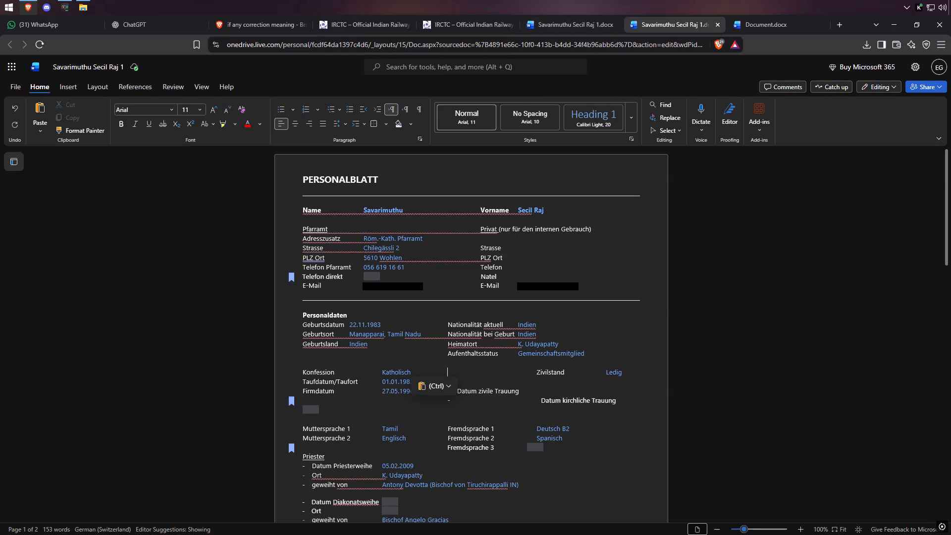
pyautogui.click(480, 382)
pyautogui.click(530, 364)
pyautogui.click(535, 370)
pyautogui.press('BackSpace')
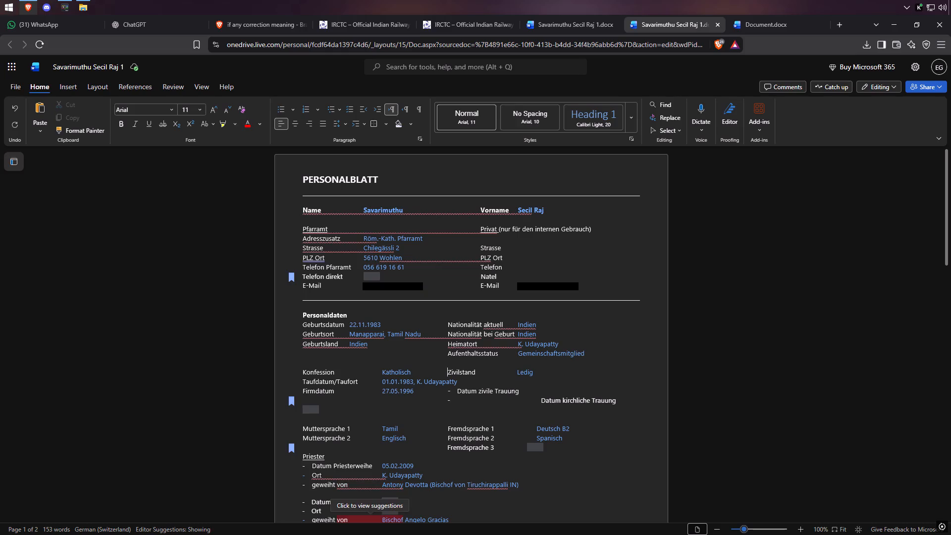
# Fill the priest's Datum Diakonatsweihe field with a copy of the blue Datum Priesterweihe entry, edited to 05.06.2008.
pyautogui.click(382, 498)
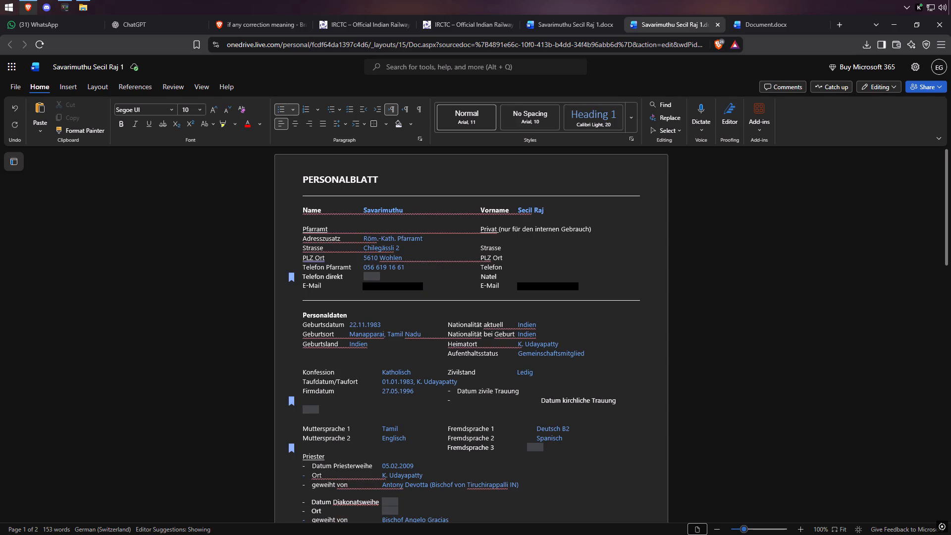
pyautogui.moveTo(382, 464); pyautogui.dragTo(413, 461)
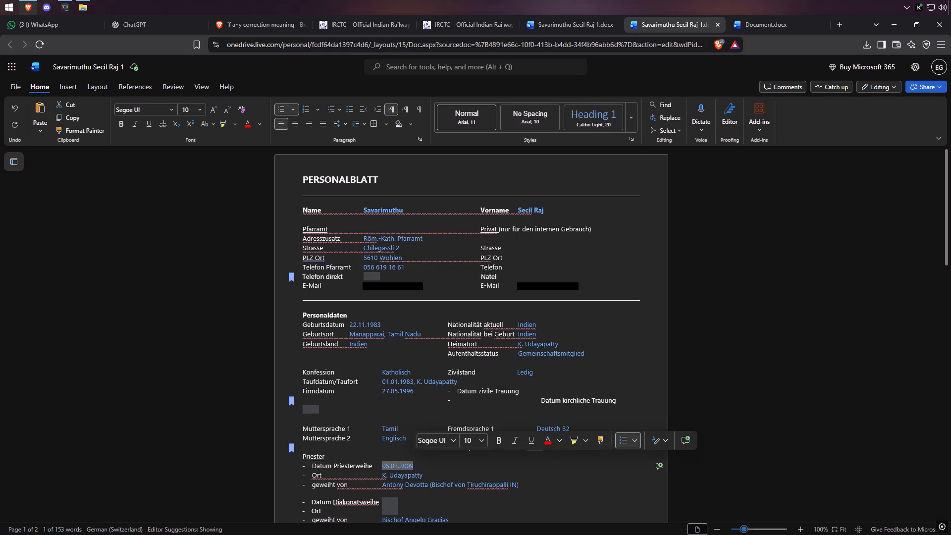
pyautogui.hotkey('ctrl', 'c')
pyautogui.hotkey('ctrl', 'c')
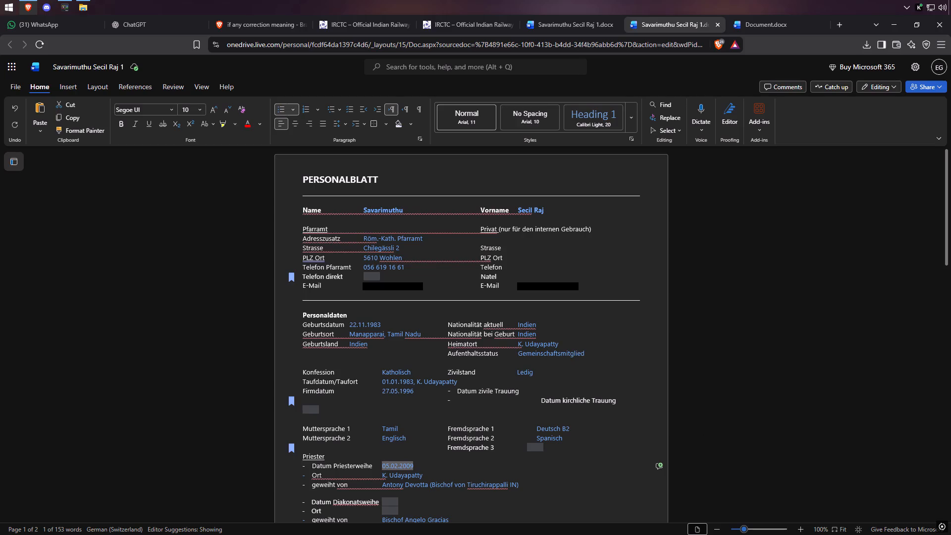
pyautogui.click(382, 497)
pyautogui.hotkey('ctrl', 'v')
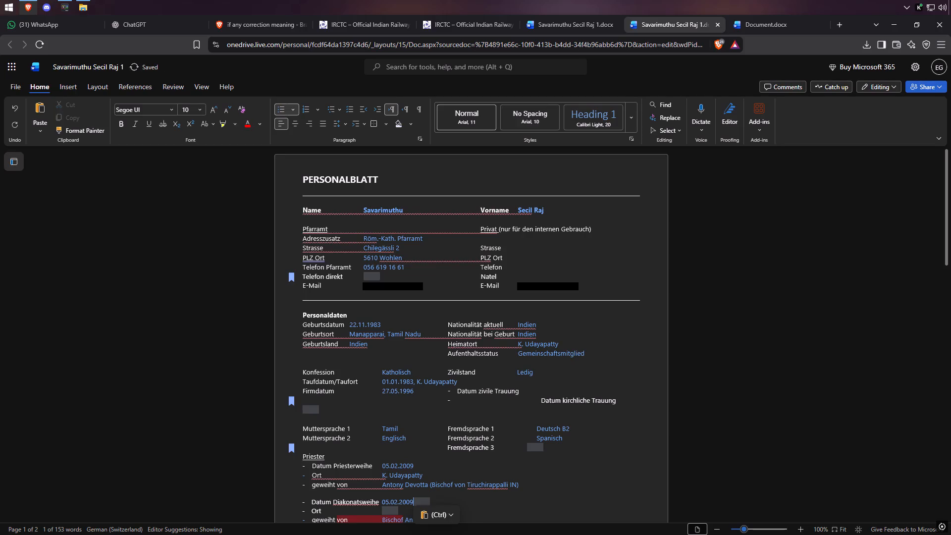
pyautogui.click(395, 500)
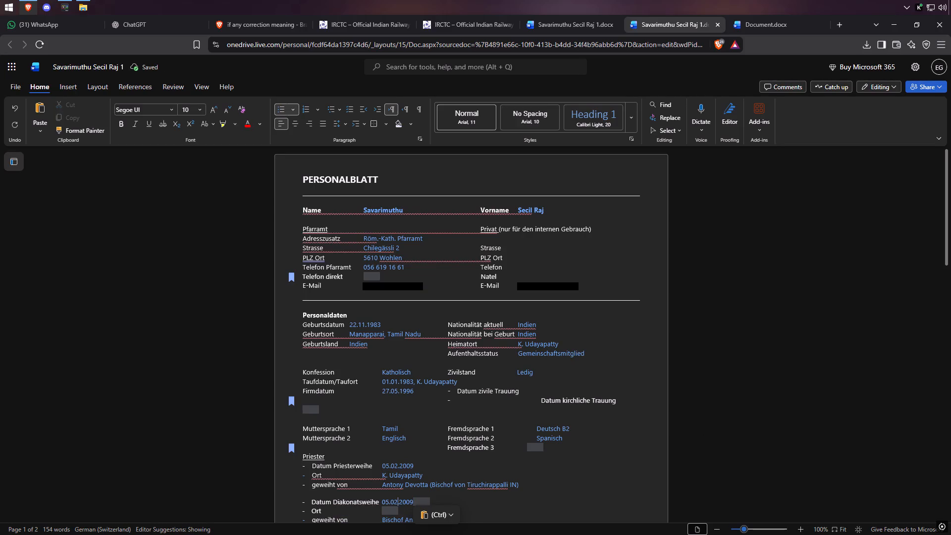
pyautogui.press('BackSpace')
pyautogui.press('6')
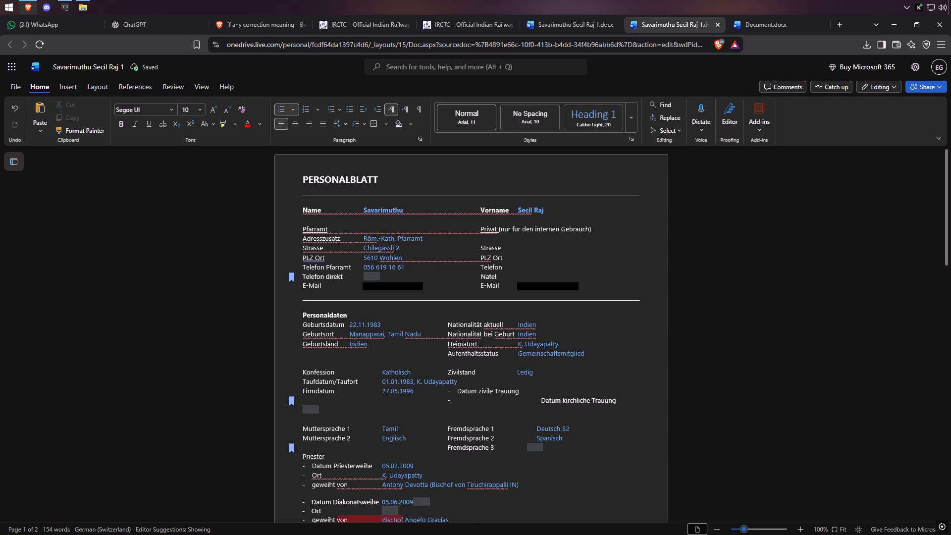
pyautogui.click(412, 503)
pyautogui.press('BackSpace')
pyautogui.press('8')
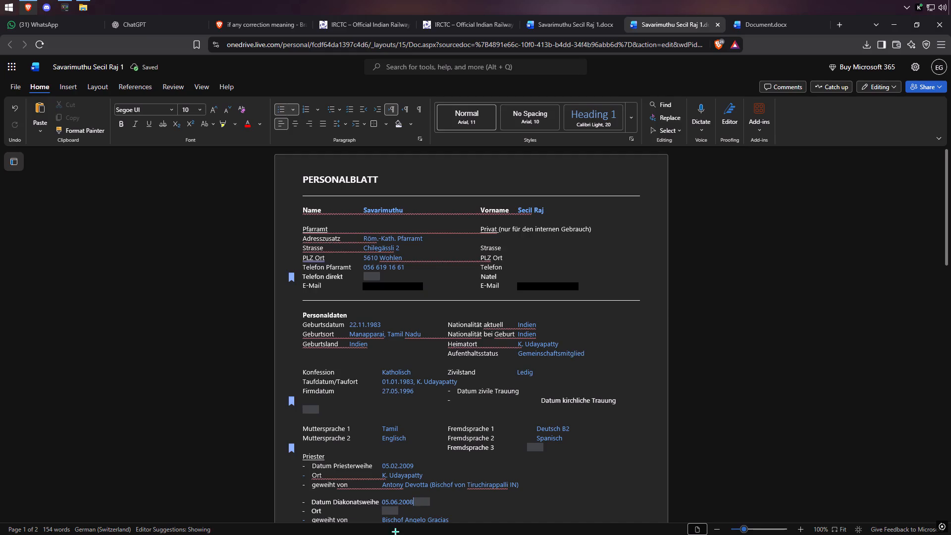
# Copy the blue Khammam from the unsaved copy and paste it into the Ort field below Datum Diakonatsweihe in the editable copy.
pyautogui.click(382, 512)
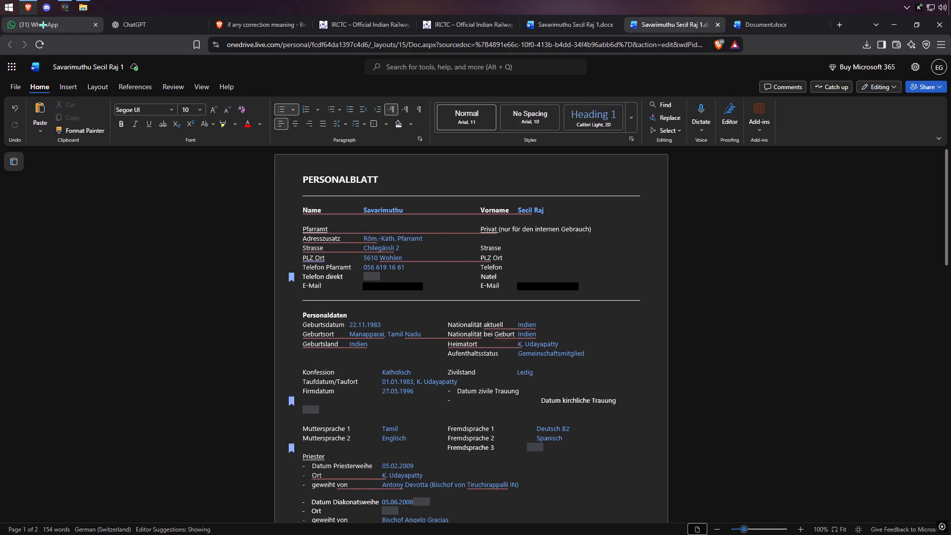
pyautogui.click(568, 31)
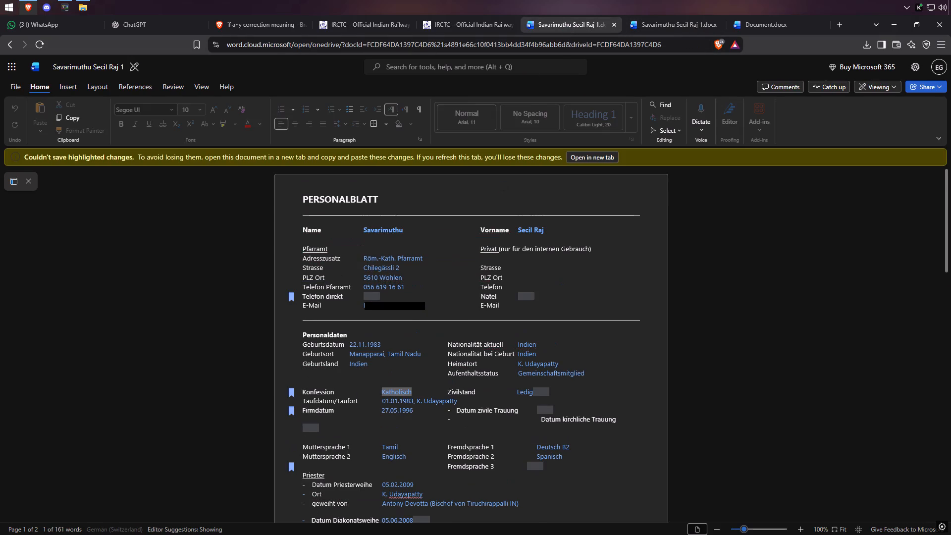
pyautogui.click(125, 383)
pyautogui.scroll(-2, 370, 429)
pyautogui.moveTo(383, 430); pyautogui.dragTo(391, 430)
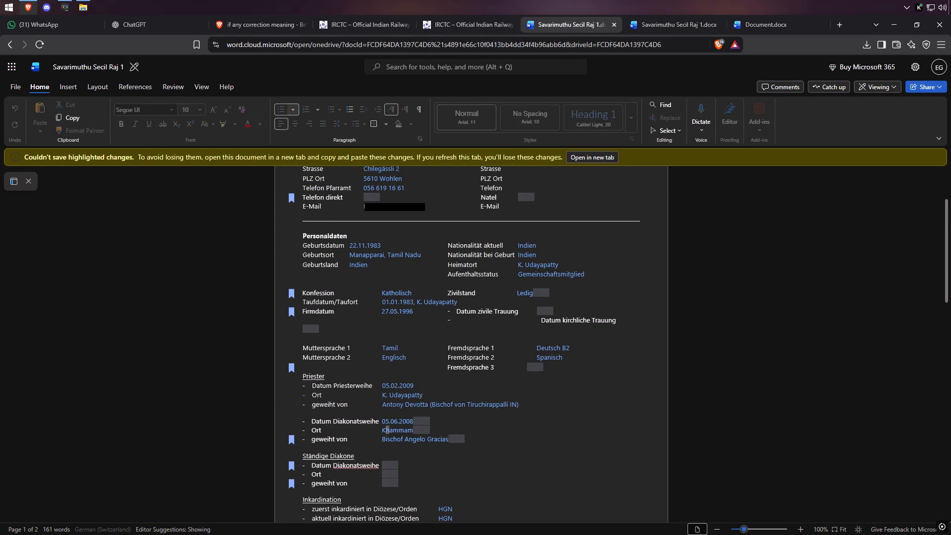
pyautogui.moveTo(380, 430); pyautogui.dragTo(410, 433)
pyautogui.hotkey('ctrl', 'c')
pyautogui.hotkey('ctrl', 'c')
pyautogui.click(660, 20)
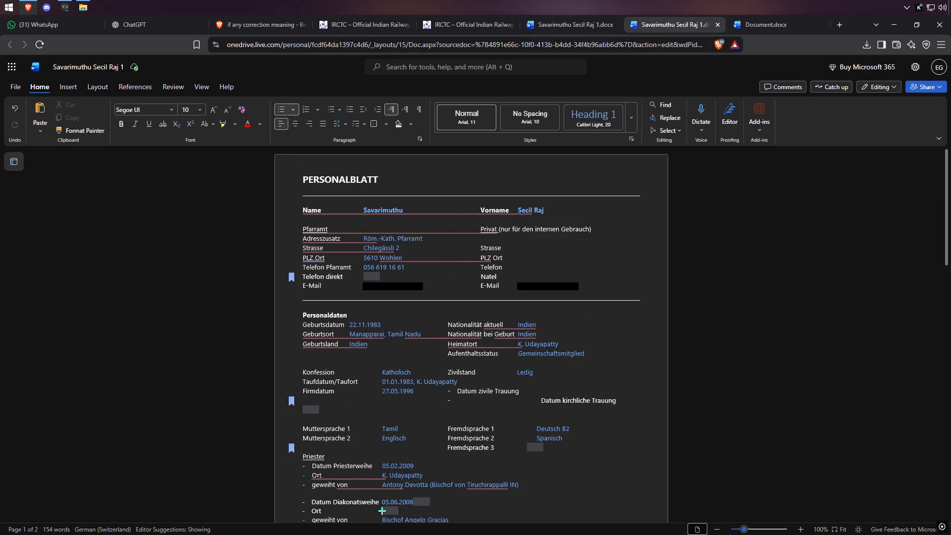
pyautogui.click(383, 509)
pyautogui.hotkey('ctrl', 'v')
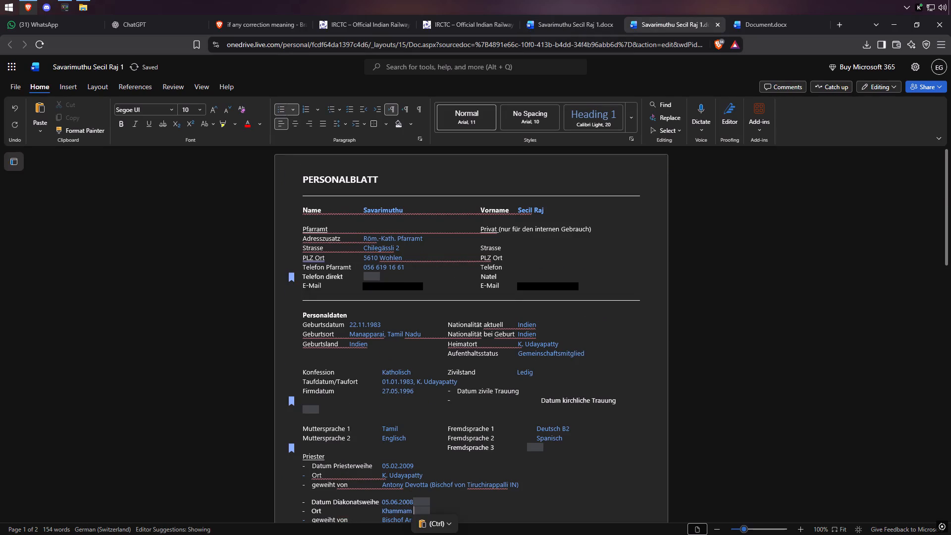
# Share the personnel form by e-mail with the suggested contact, keeping edit permission and leaving the message empty, and send the invitation.
pyautogui.scroll(-1, 418, 468)
pyautogui.click(10, 63)
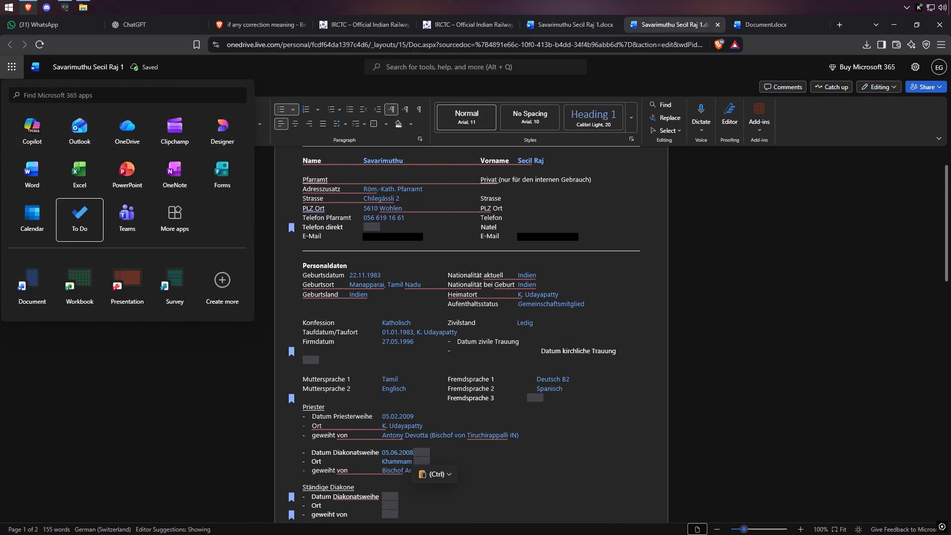
pyautogui.click(28, 389)
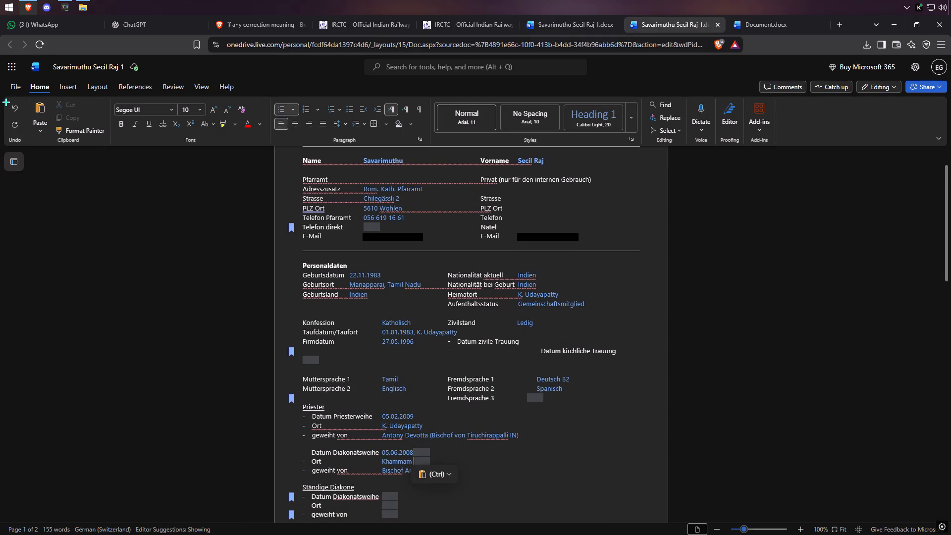
pyautogui.click(13, 89)
pyautogui.click(61, 163)
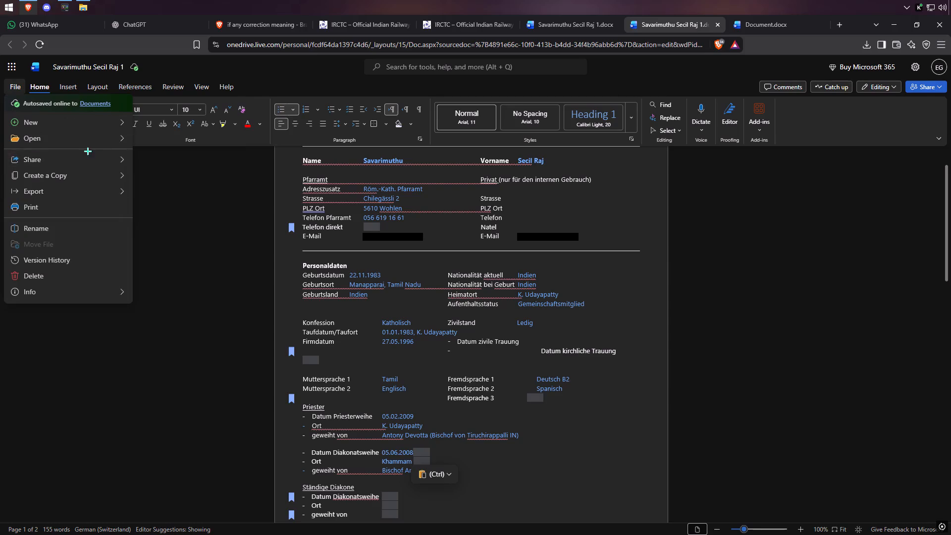
pyautogui.click(88, 154)
pyautogui.click(128, 161)
pyautogui.click(149, 160)
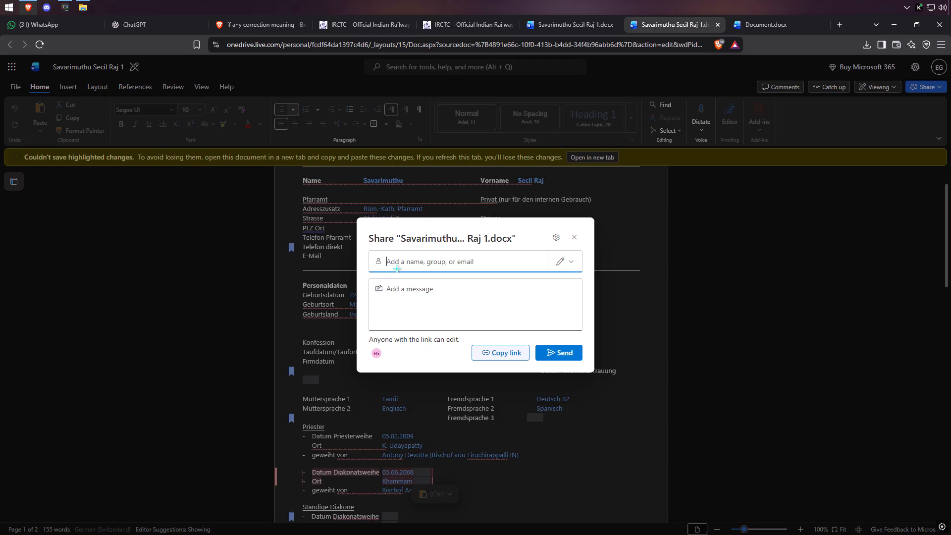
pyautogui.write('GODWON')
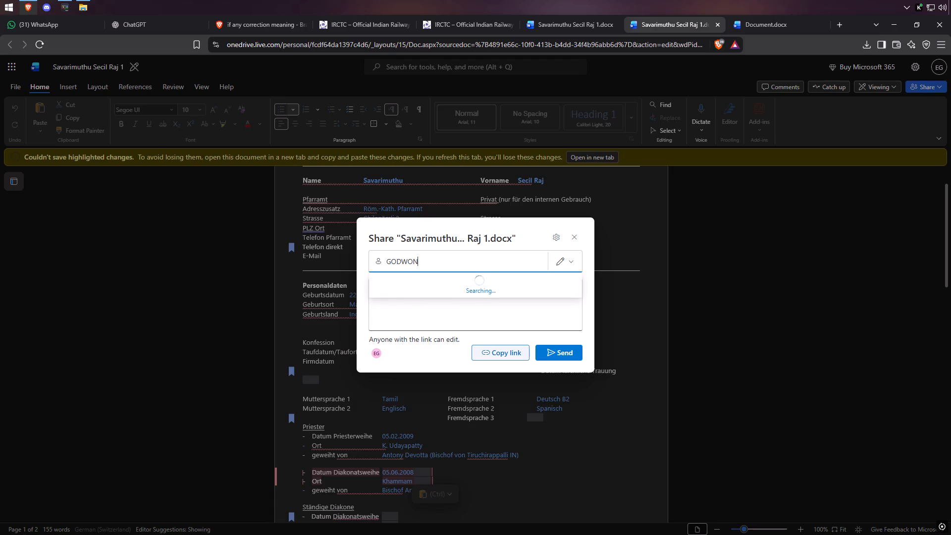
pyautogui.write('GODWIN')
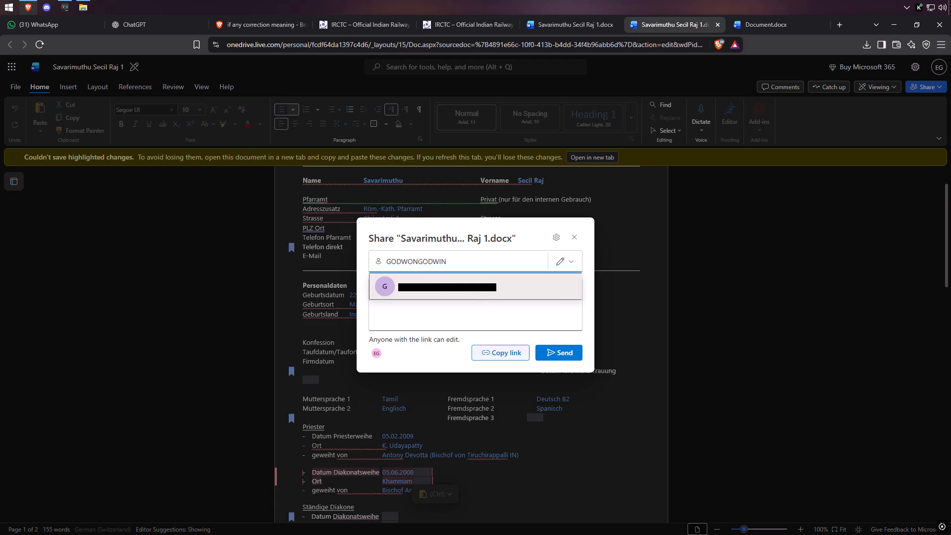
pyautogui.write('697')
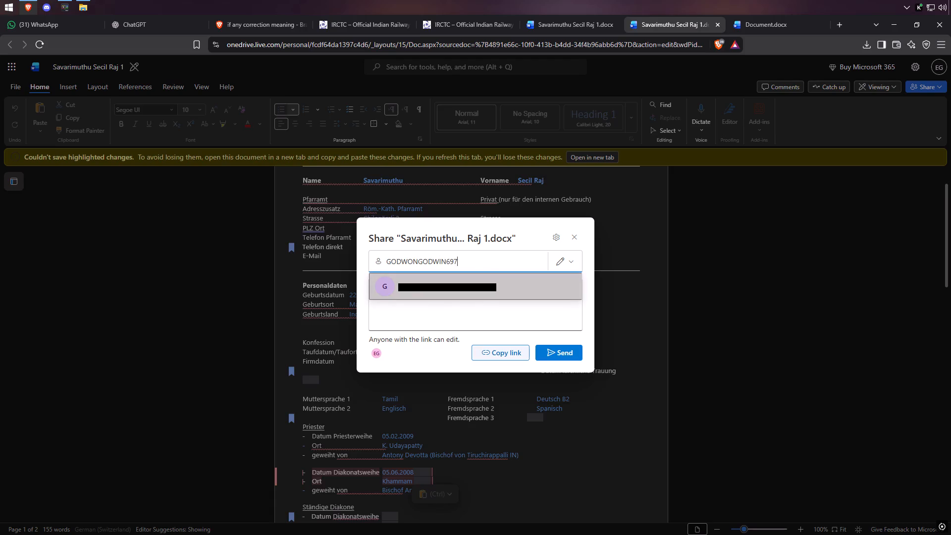
pyautogui.click(465, 286)
pyautogui.click(547, 346)
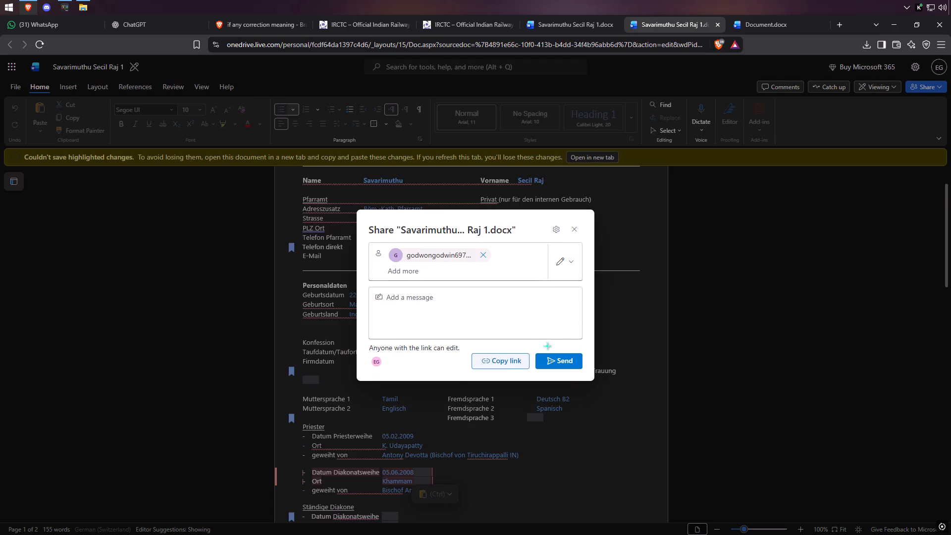
pyautogui.click(568, 361)
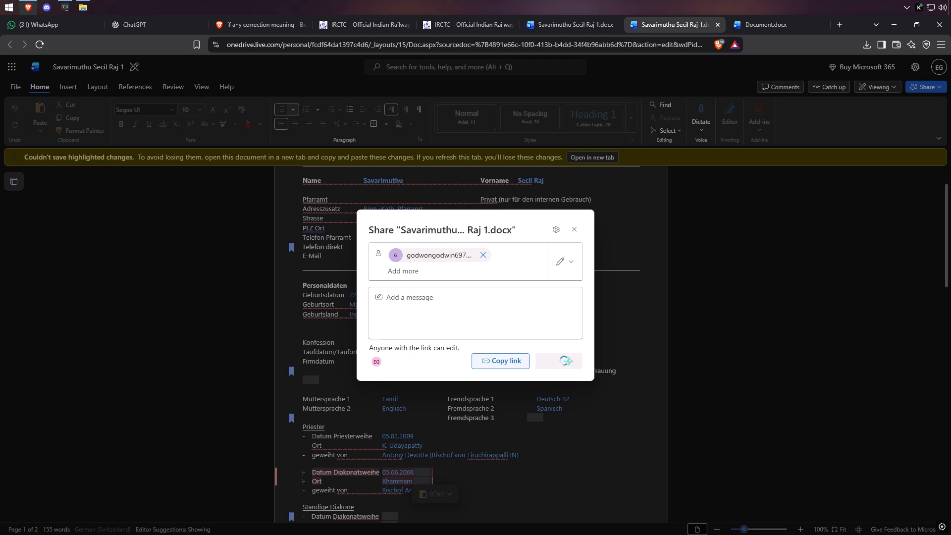
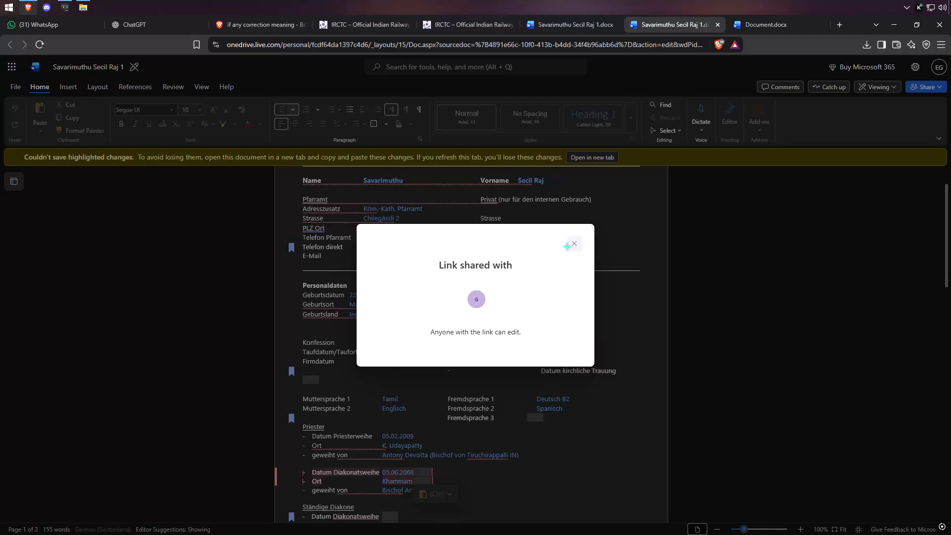
# Close the link-shared confirmation.
pyautogui.click(572, 246)
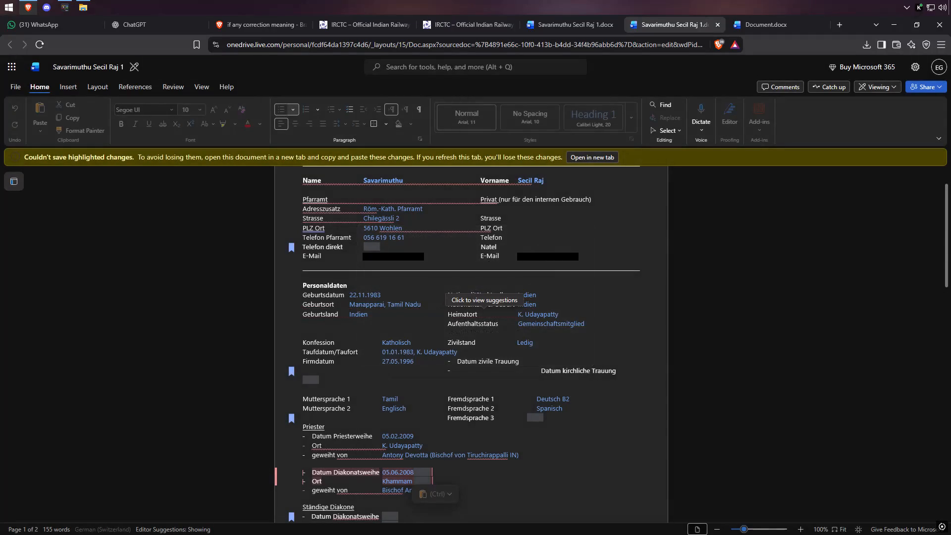
# Copy the whole content of the personnel form and paste it into a new blank document.
pyautogui.click(300, 362)
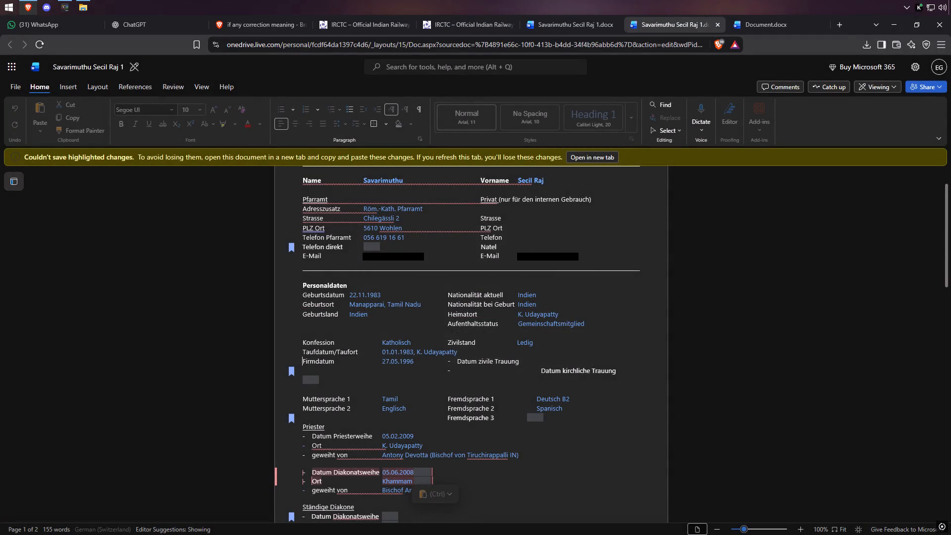
pyautogui.hotkey('ctrl', 'a')
pyautogui.hotkey('ctrl', 'c')
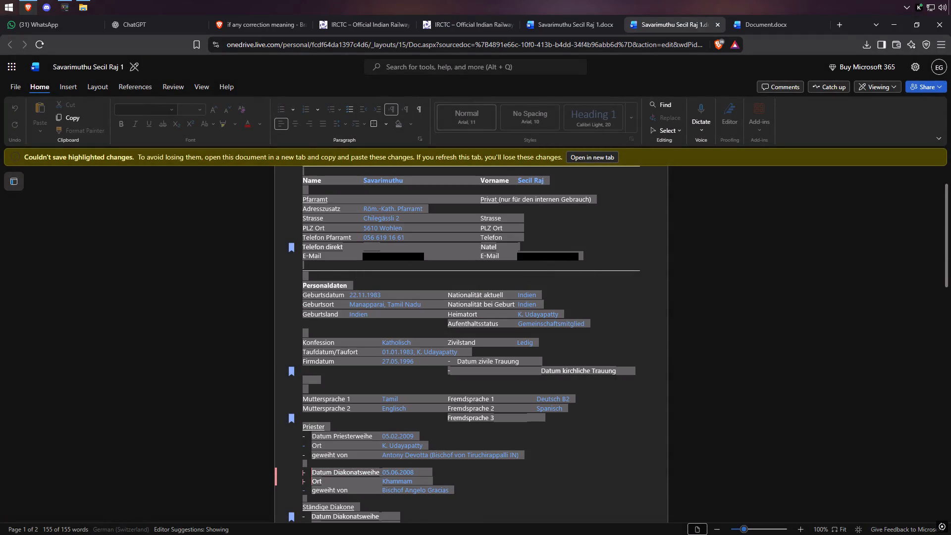
pyautogui.hotkey('ctrl', 'c')
pyautogui.hotkey('ctrl', 'c')
pyautogui.click(19, 75)
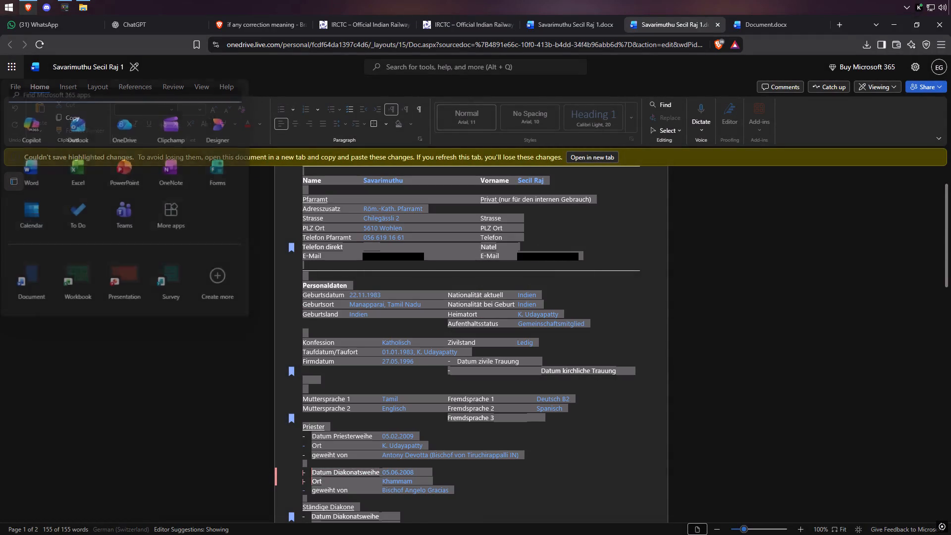
pyautogui.click(13, 80)
pyautogui.click(16, 74)
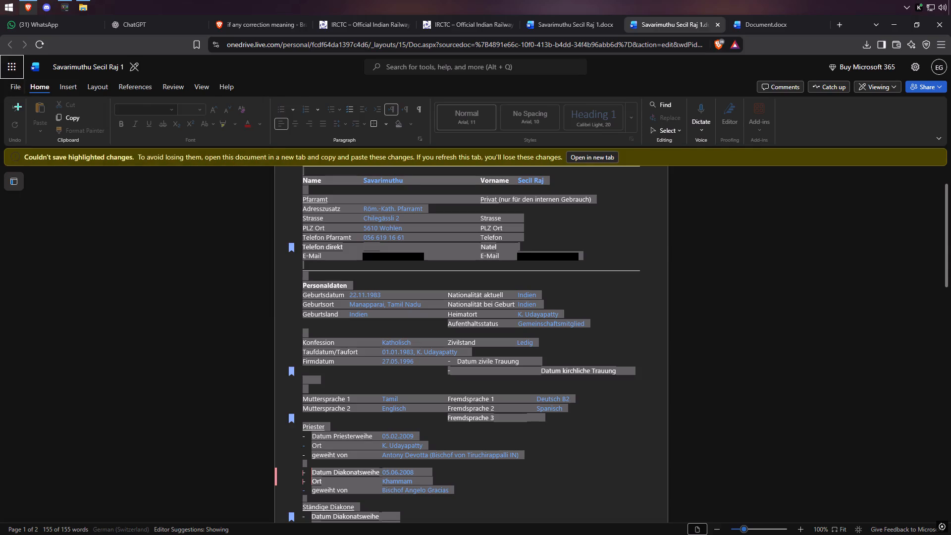
pyautogui.click(15, 87)
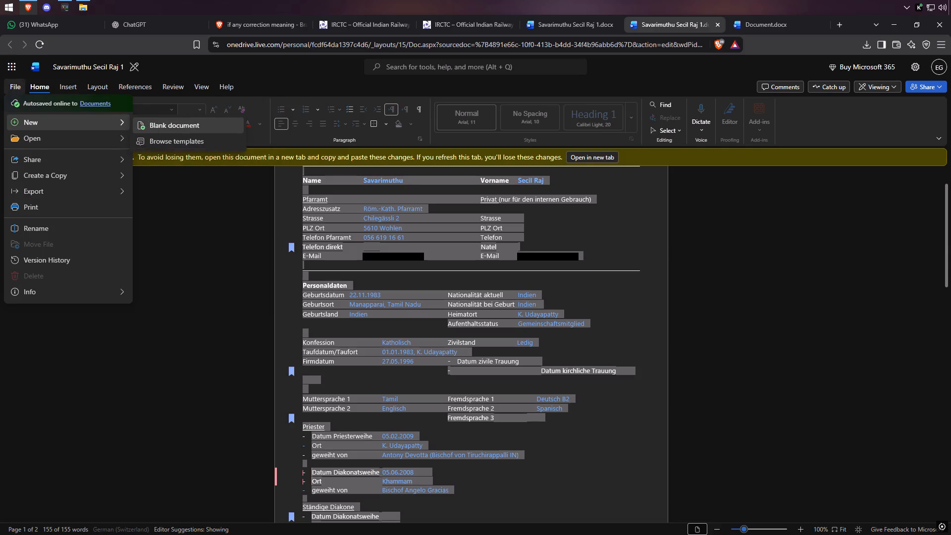
pyautogui.click(168, 124)
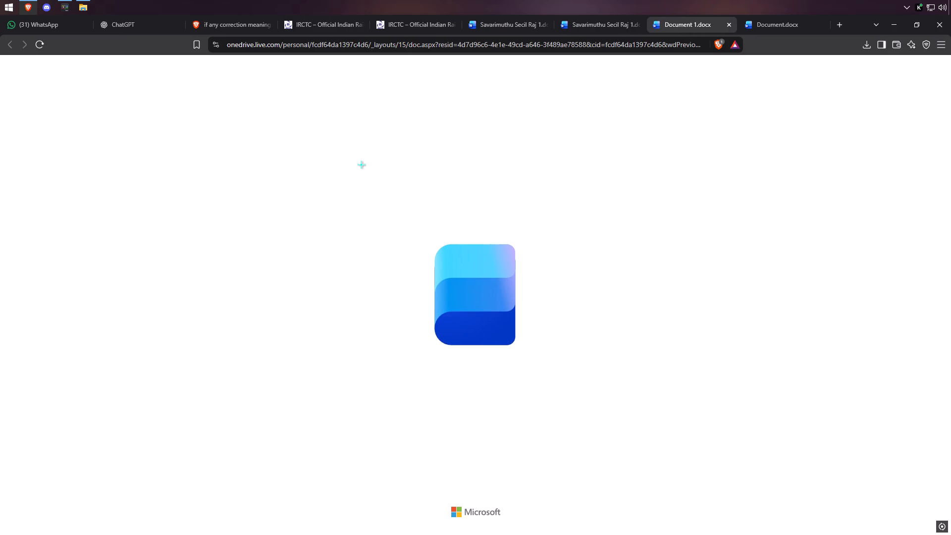
pyautogui.hotkey('ctrl', 'v')
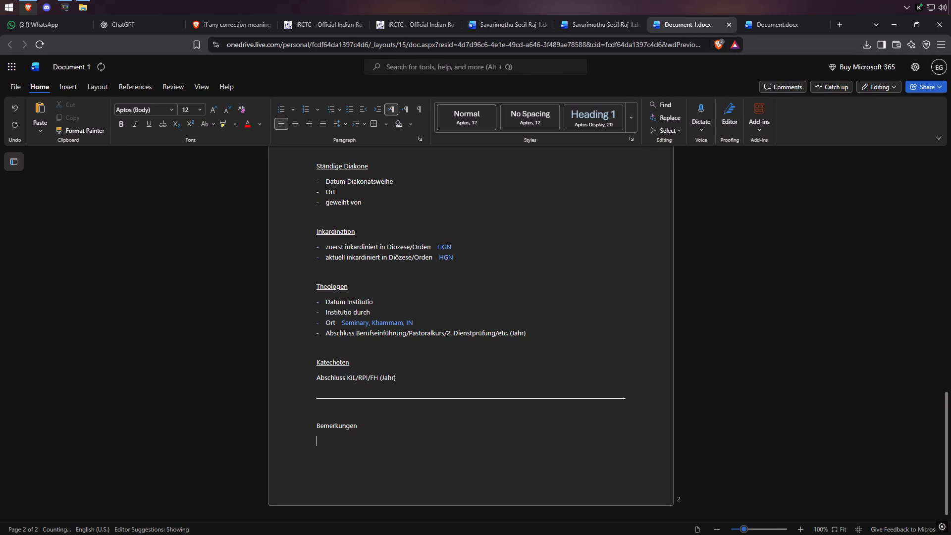
# Compare the pasted PERSONALBLATT in the new document with the unsaved form, checking the layout and the highlighted Diakonatsweihe entries.
pyautogui.scroll(6, 386, 411)
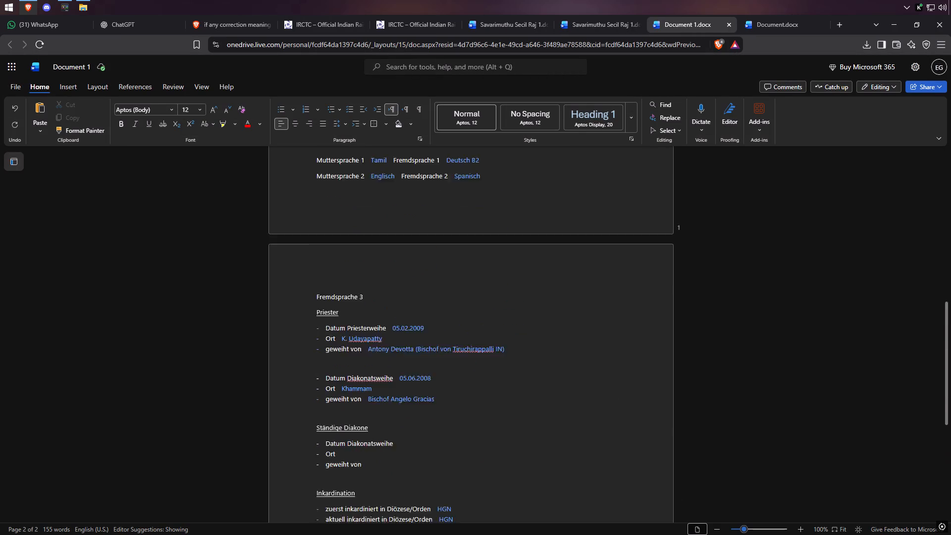
pyautogui.scroll(5, 395, 422)
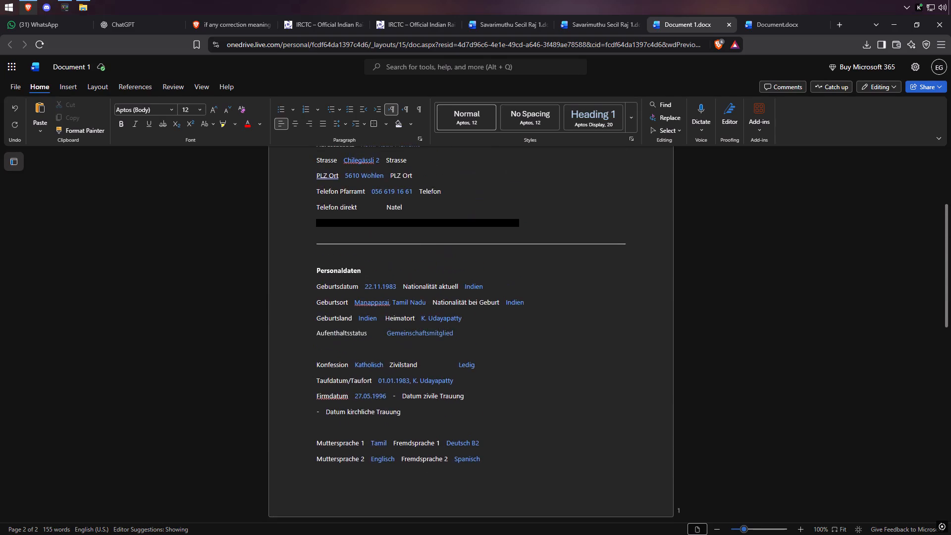
pyautogui.scroll(5, 397, 423)
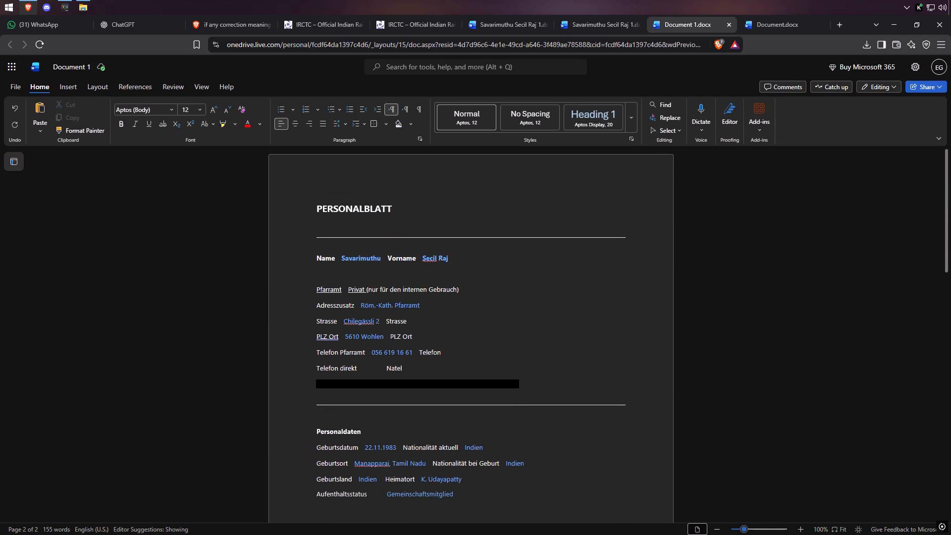
pyautogui.click(596, 26)
pyautogui.click(629, 319)
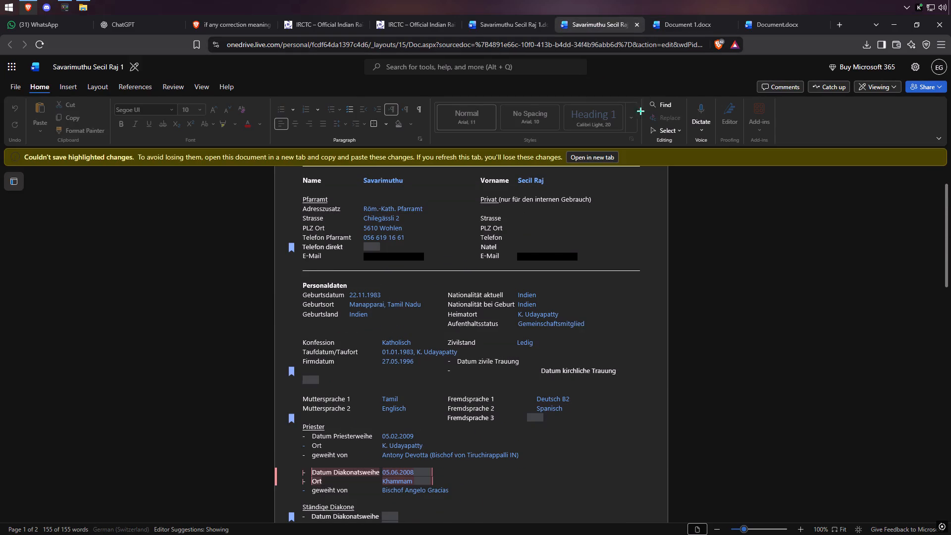
pyautogui.click(694, 26)
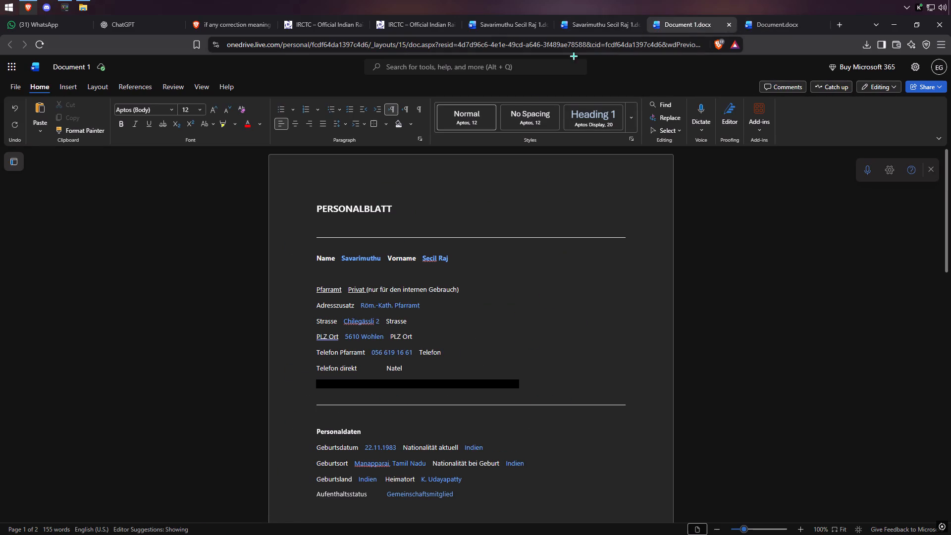
pyautogui.click(577, 28)
pyautogui.scroll(6, 499, 310)
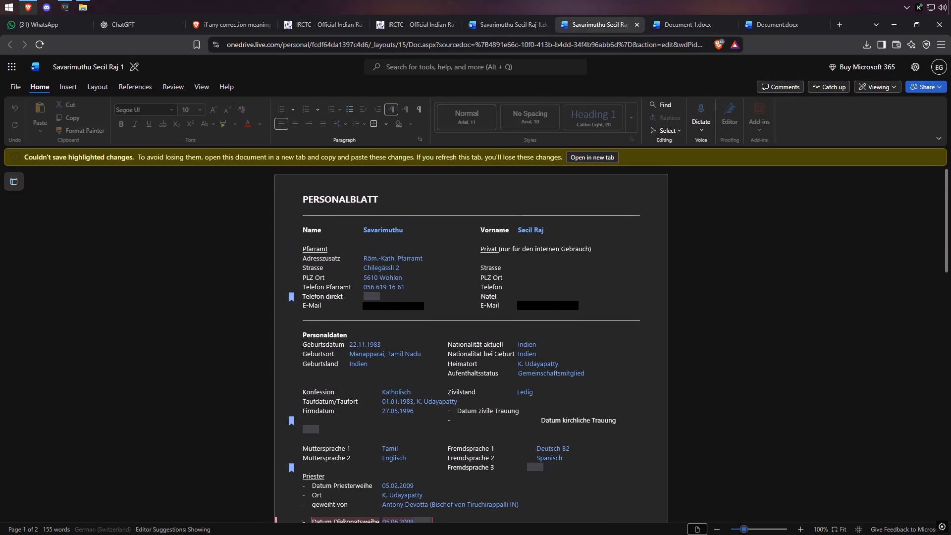
pyautogui.click(695, 26)
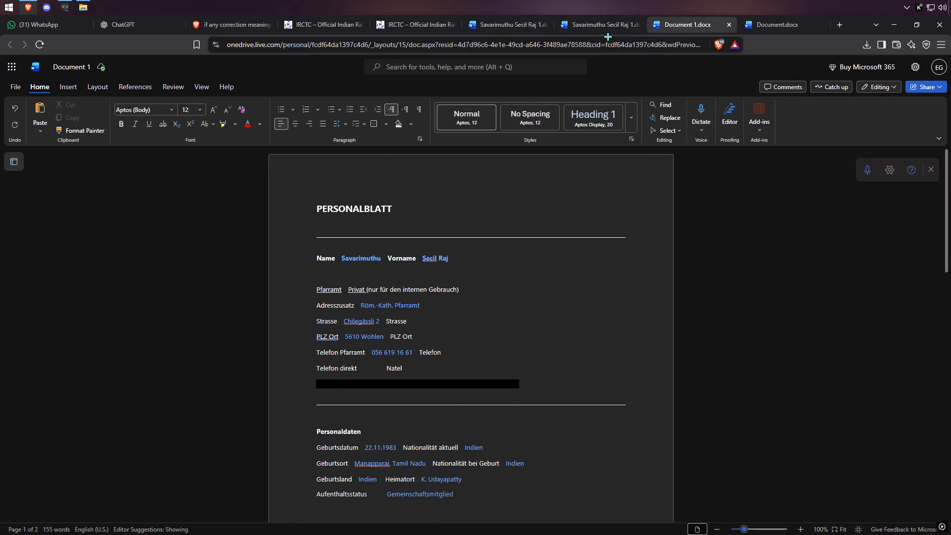
pyautogui.click(606, 26)
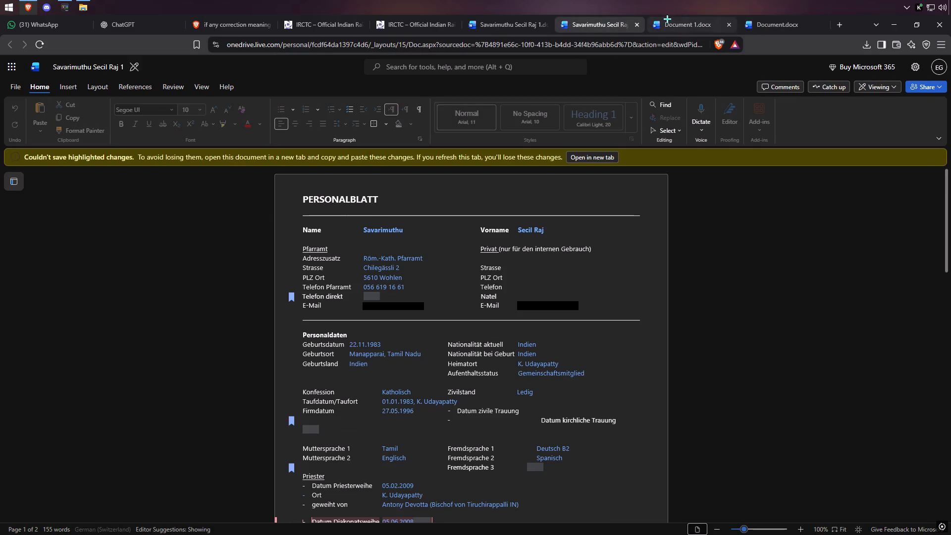
pyautogui.click(676, 19)
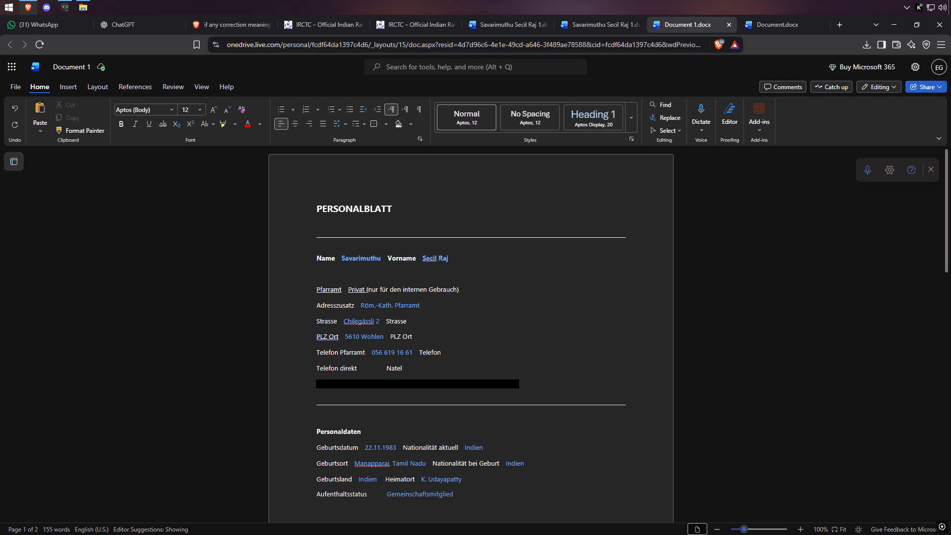
pyautogui.click(585, 20)
pyautogui.scroll(-3, 528, 288)
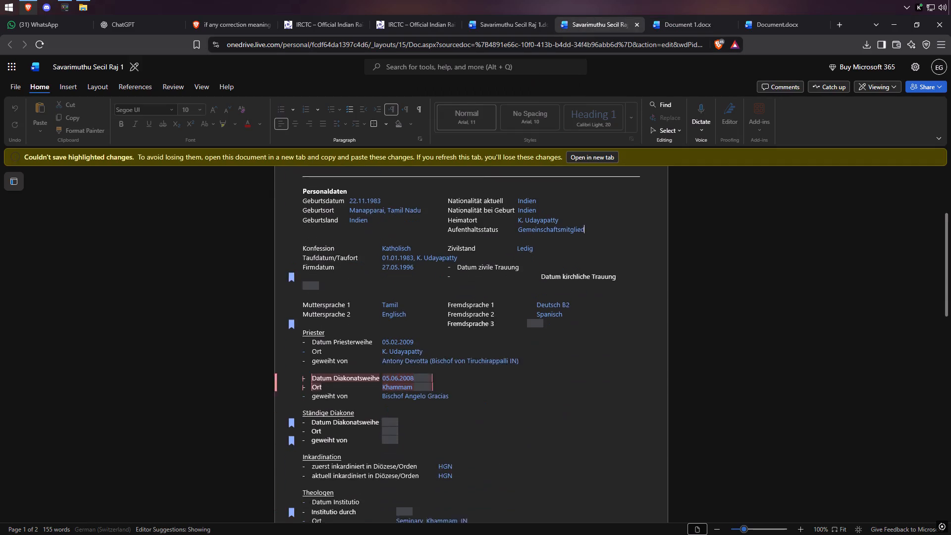
pyautogui.scroll(-2, 528, 288)
pyautogui.click(410, 273)
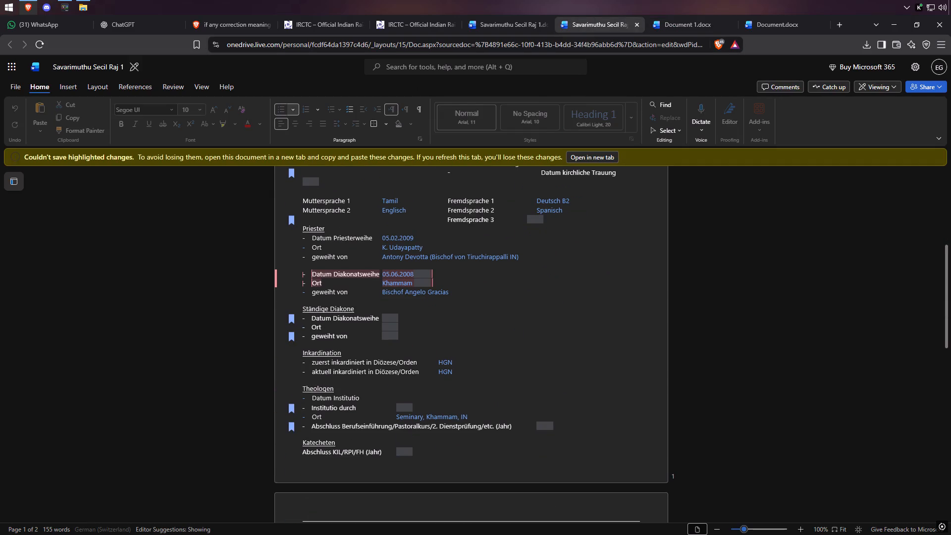
# Open the personnel form again in a fresh editable copy from the unsaved version.
pyautogui.click(587, 157)
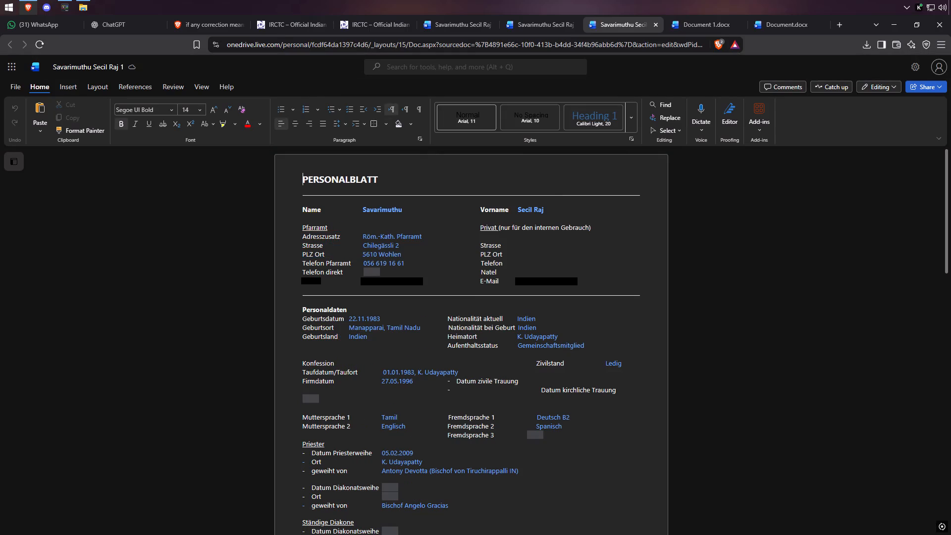
# Copy the blue Katholisch from the older unsaved copy into the fresh copy's Konfession field, closing the other unsaved copy.
pyautogui.click(382, 362)
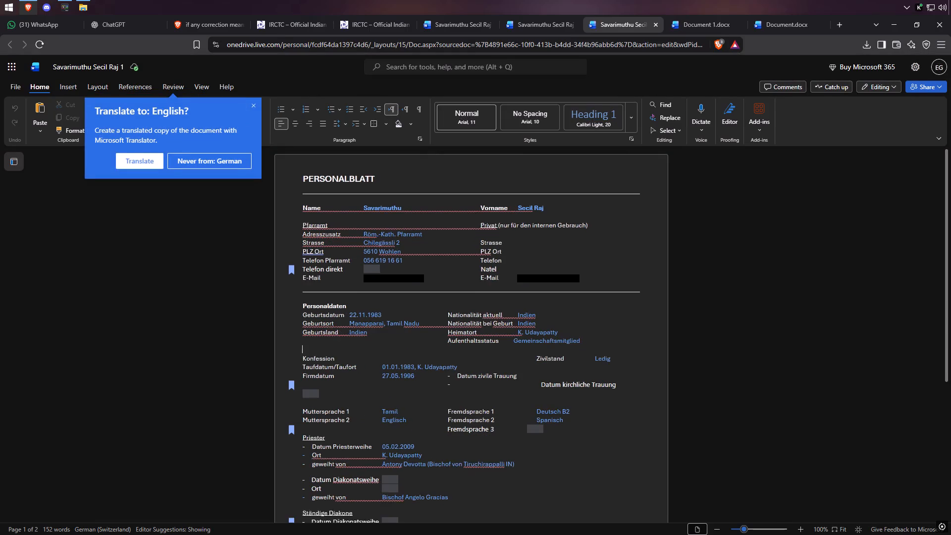
pyautogui.click(382, 377)
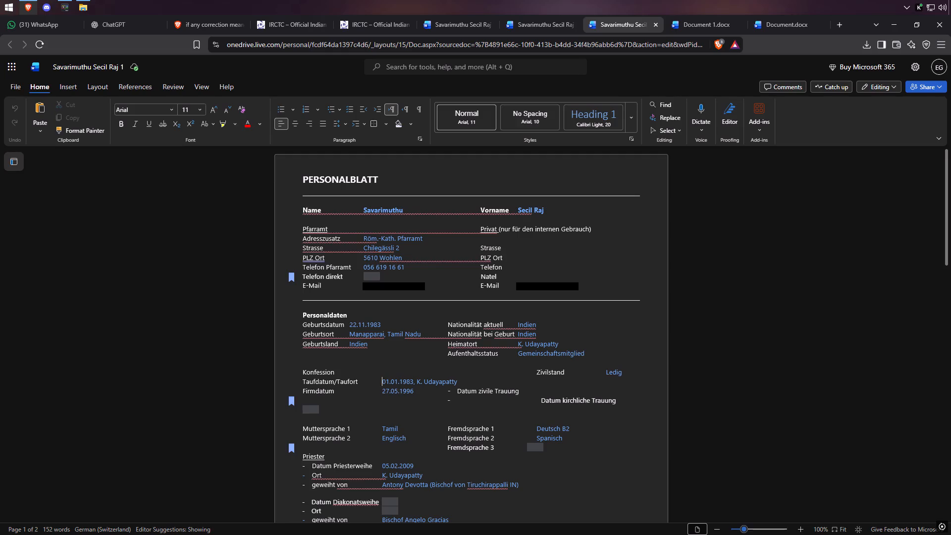
pyautogui.click(383, 374)
pyautogui.click(455, 28)
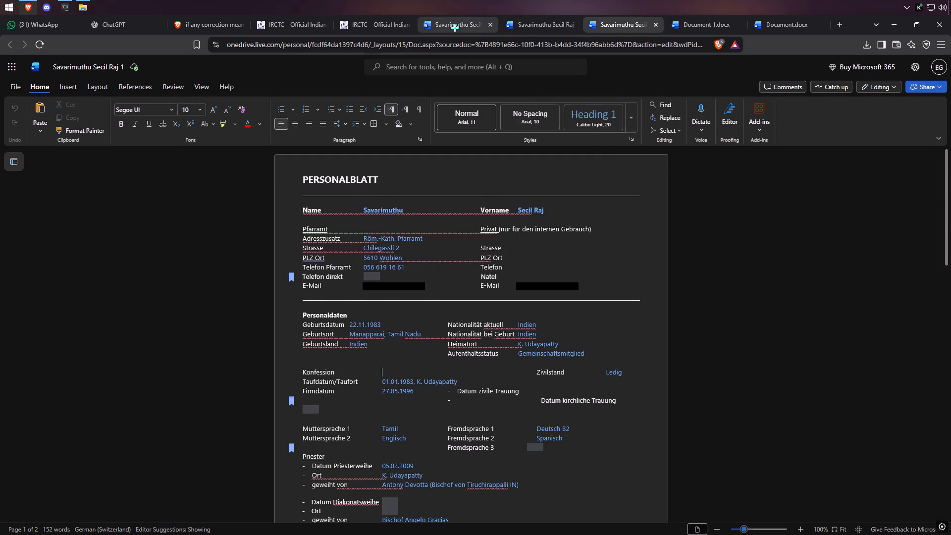
pyautogui.moveTo(380, 291); pyautogui.dragTo(412, 294)
pyautogui.hotkey('ctrl', 'c')
pyautogui.hotkey('ctrl', 'c')
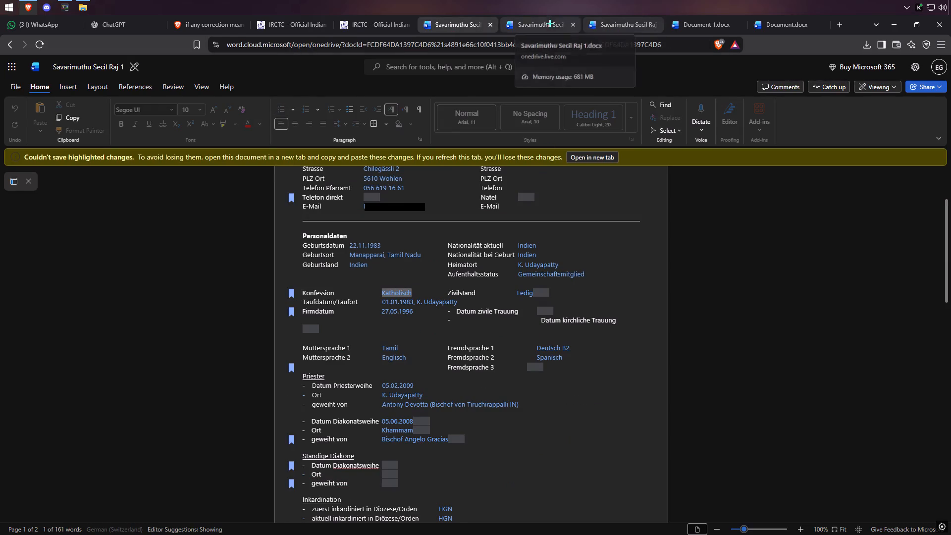
pyautogui.click(571, 28)
pyautogui.click(529, 22)
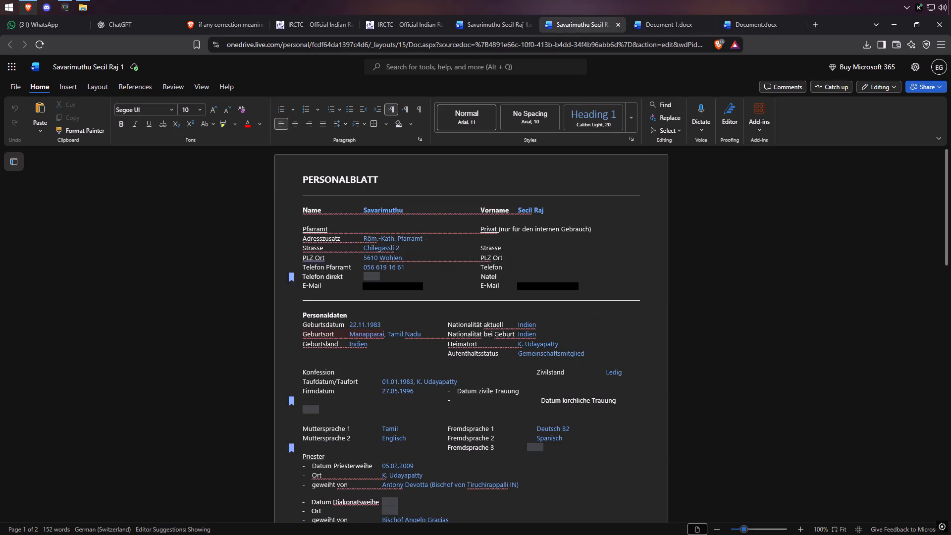
pyautogui.hotkey('ctrl', 'v')
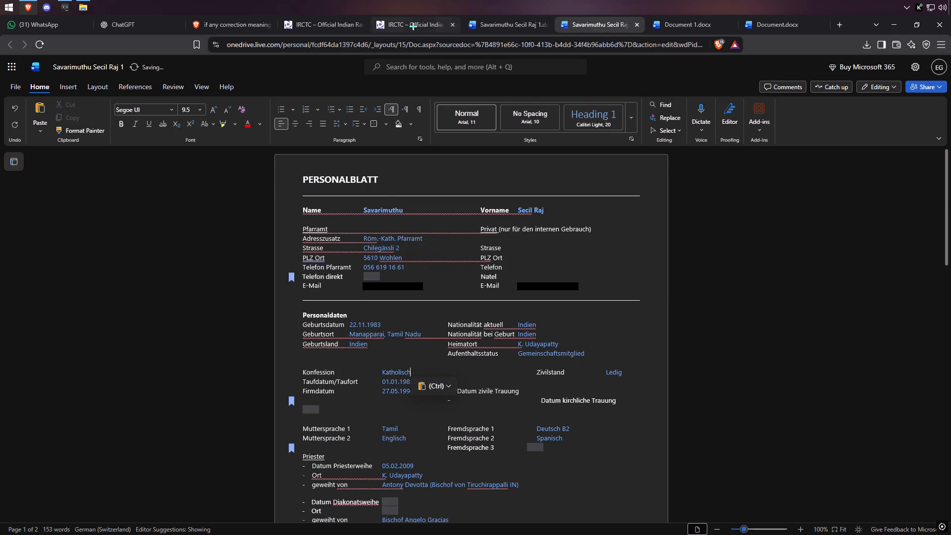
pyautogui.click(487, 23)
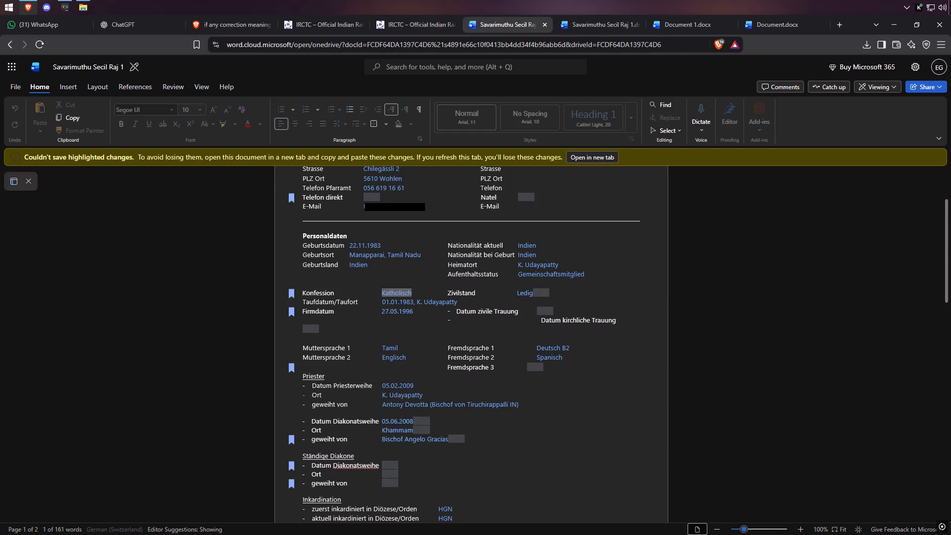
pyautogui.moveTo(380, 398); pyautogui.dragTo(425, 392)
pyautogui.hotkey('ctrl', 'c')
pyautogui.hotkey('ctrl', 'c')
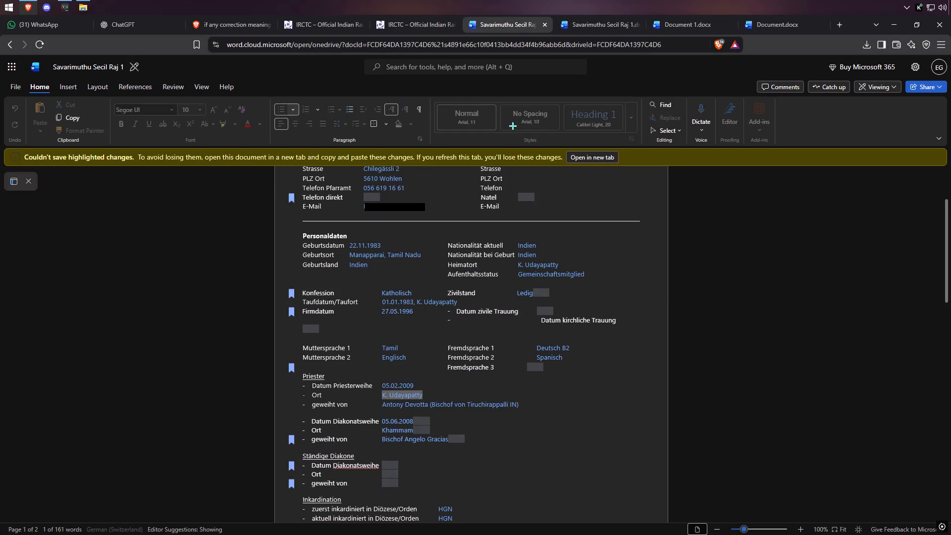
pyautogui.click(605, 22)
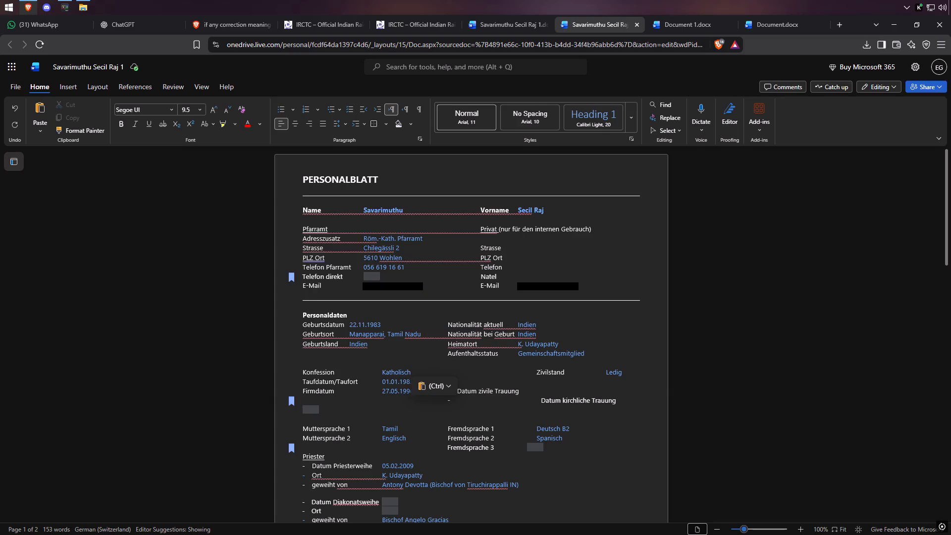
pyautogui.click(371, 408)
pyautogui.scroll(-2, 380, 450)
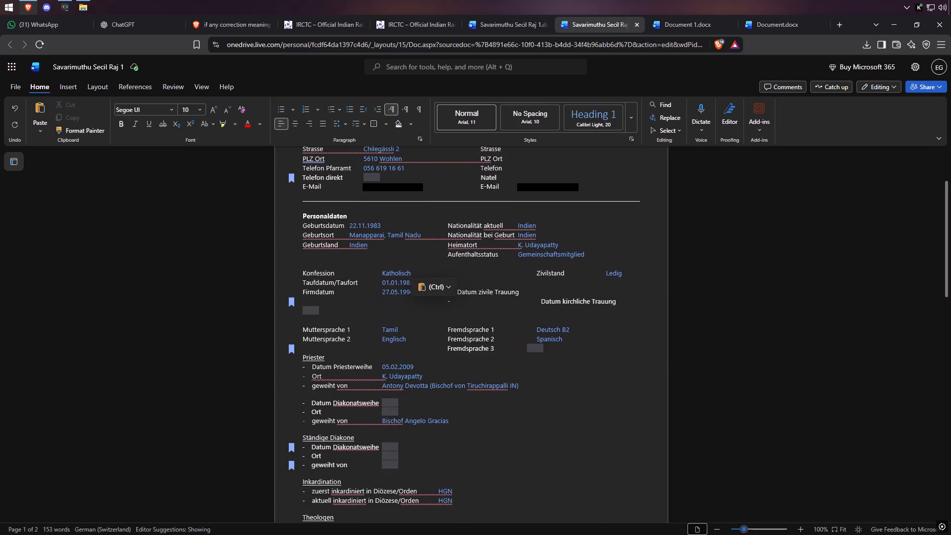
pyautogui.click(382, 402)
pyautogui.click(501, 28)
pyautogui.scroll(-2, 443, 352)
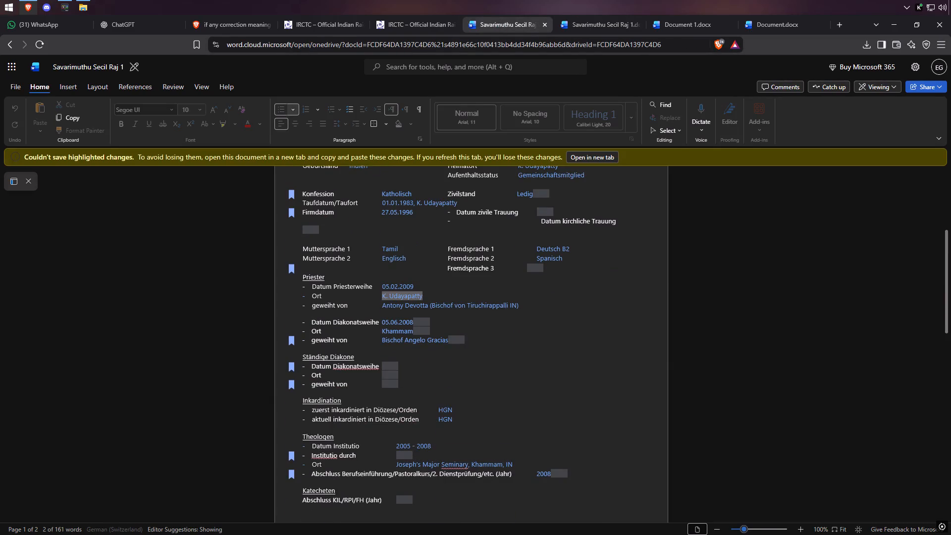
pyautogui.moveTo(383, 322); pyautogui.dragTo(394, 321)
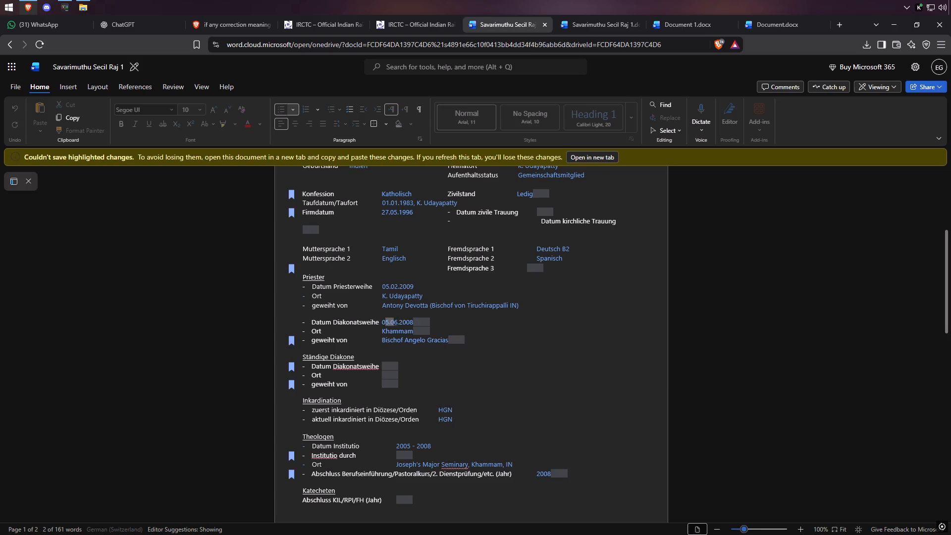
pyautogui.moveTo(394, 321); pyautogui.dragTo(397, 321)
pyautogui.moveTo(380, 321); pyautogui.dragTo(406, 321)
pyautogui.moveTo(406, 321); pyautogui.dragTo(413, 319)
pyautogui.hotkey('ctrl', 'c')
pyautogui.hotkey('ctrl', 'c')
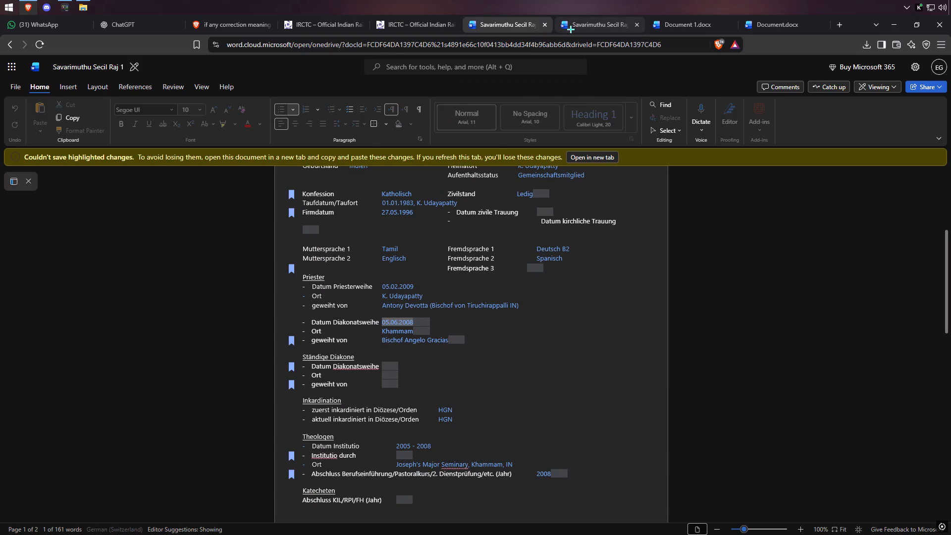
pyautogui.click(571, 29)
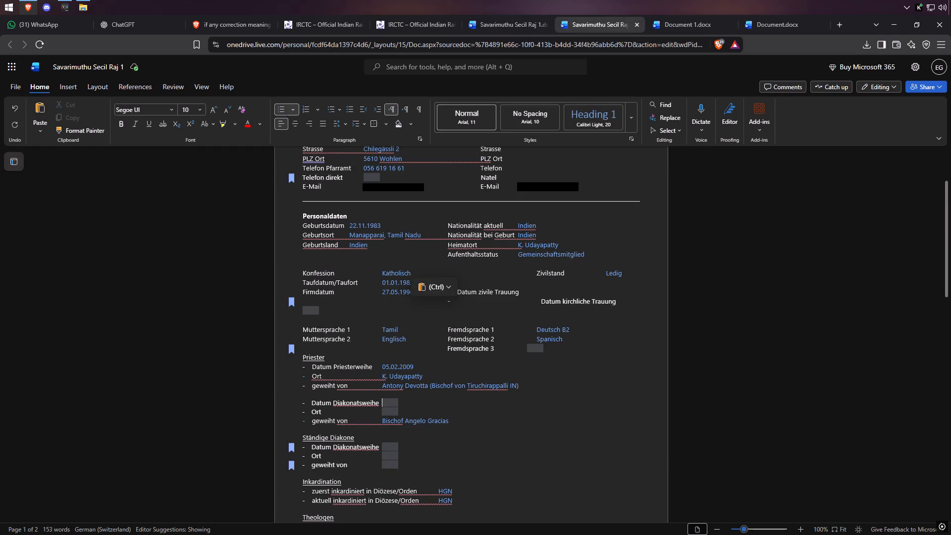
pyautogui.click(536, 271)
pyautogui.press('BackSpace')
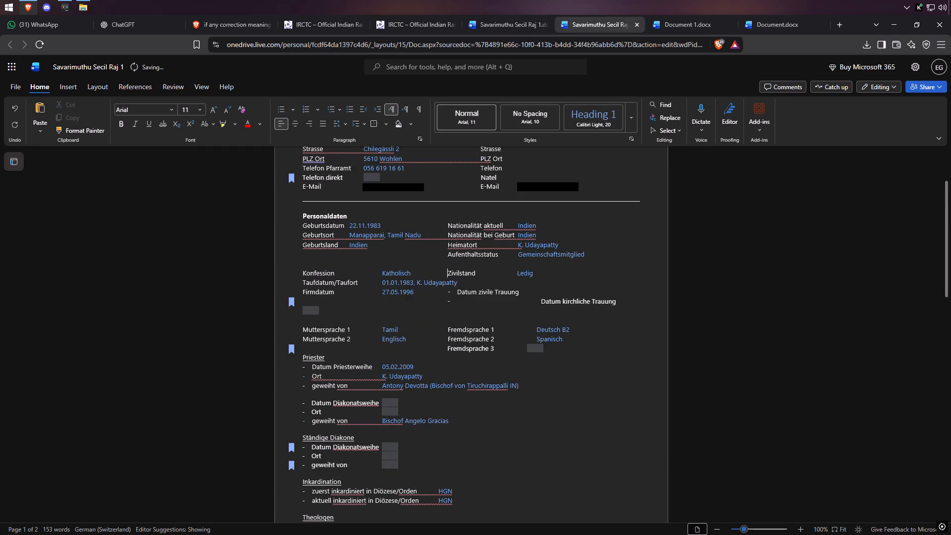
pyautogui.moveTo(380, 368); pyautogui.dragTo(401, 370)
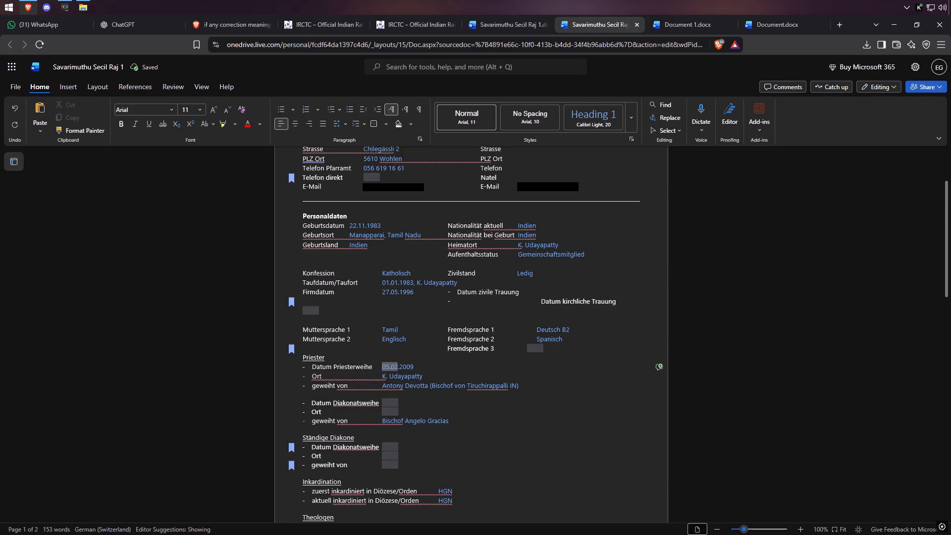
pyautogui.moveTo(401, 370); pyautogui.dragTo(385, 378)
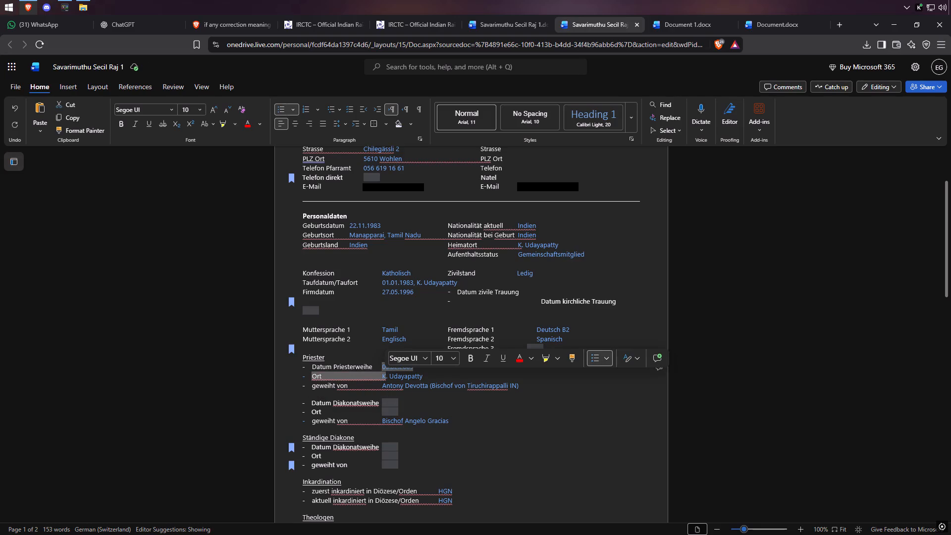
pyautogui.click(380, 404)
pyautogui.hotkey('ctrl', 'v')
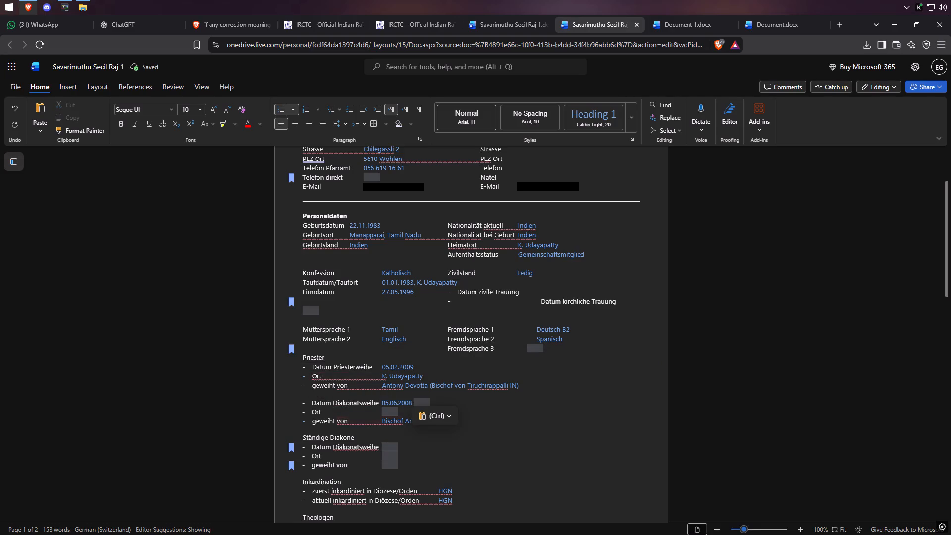
# Copy the blue Khammam from the older unsaved copy into the Ort field below the Priester section's Datum Diakonatsweihe.
pyautogui.keyDown('ctrl'); pyautogui.click(380, 413); pyautogui.keyUp('ctrl')
pyautogui.click(486, 35)
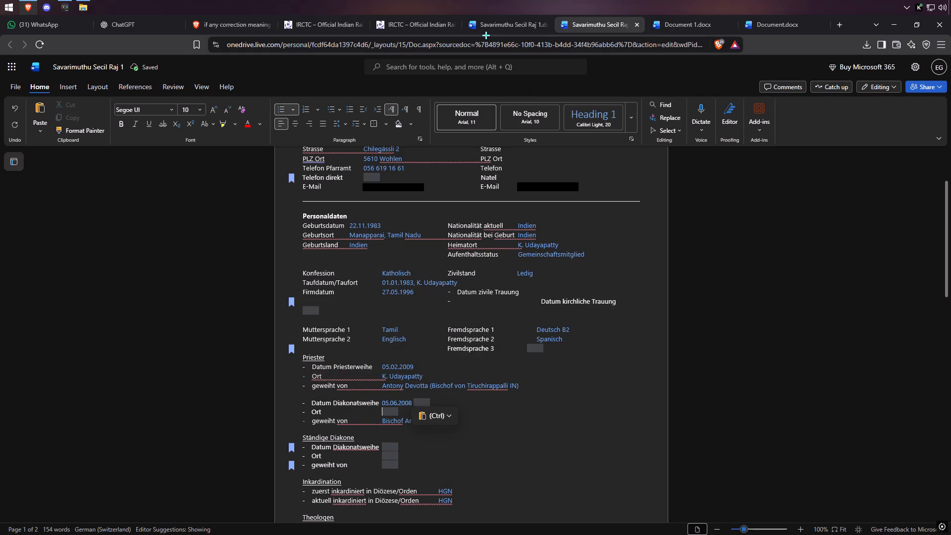
pyautogui.click(487, 34)
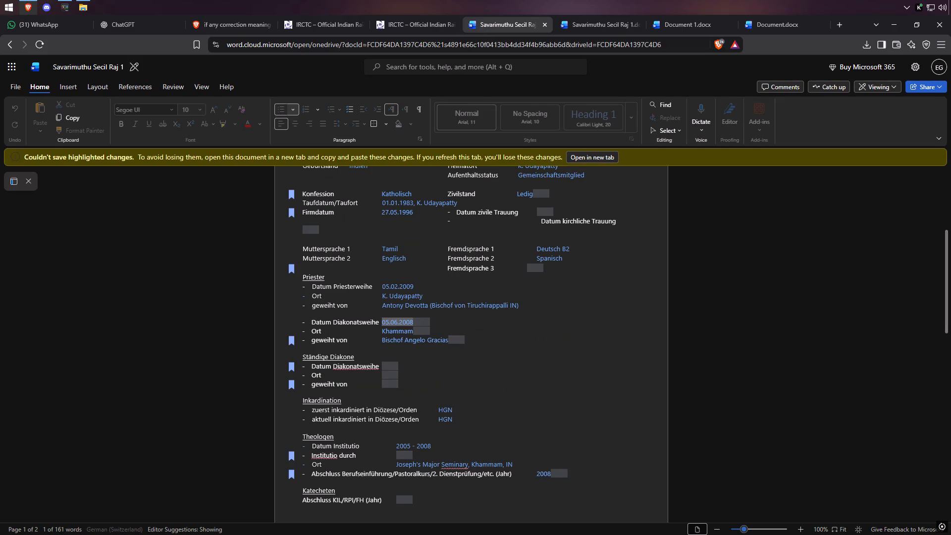
pyautogui.moveTo(382, 331); pyautogui.dragTo(412, 331)
pyautogui.hotkey('ctrl', 'c')
pyautogui.hotkey('ctrl', 'c')
pyautogui.click(591, 23)
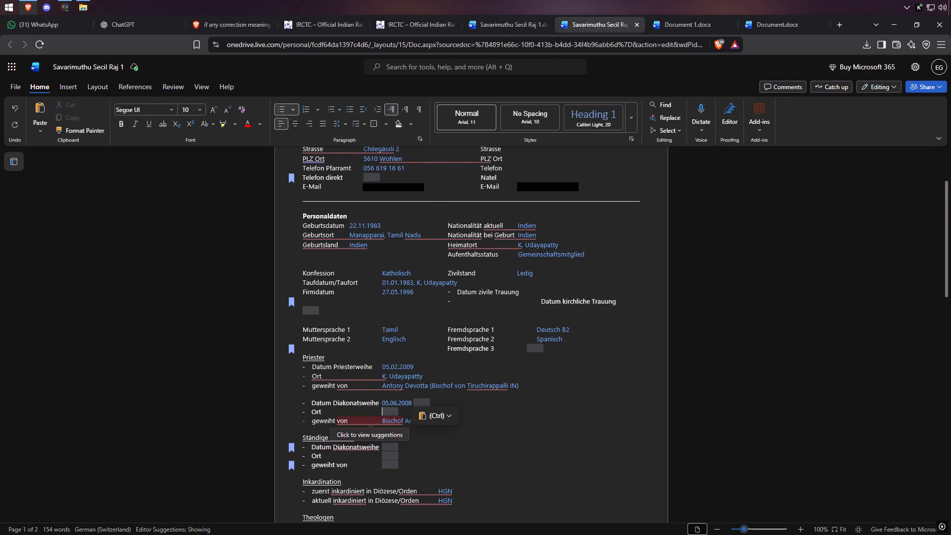
pyautogui.hotkey('ctrl', 'v')
pyautogui.click(490, 419)
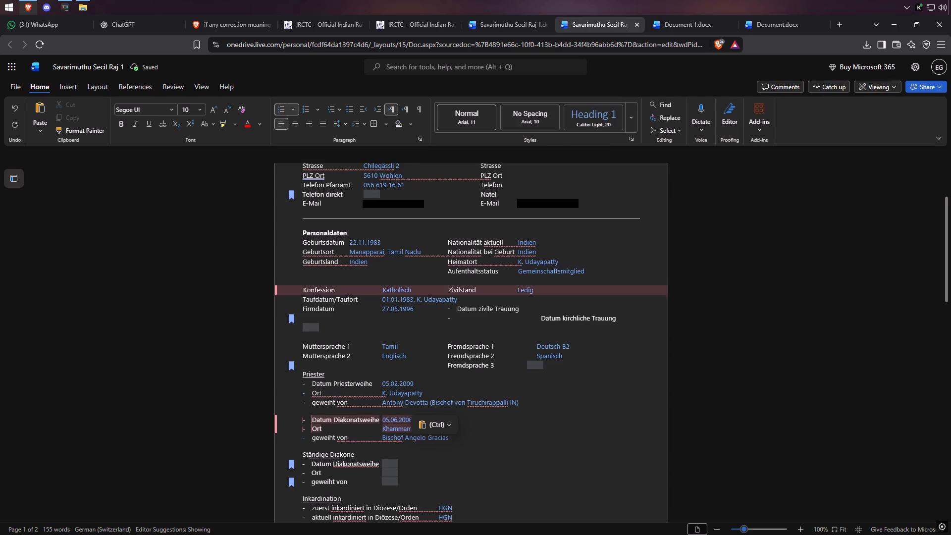
pyautogui.click(539, 432)
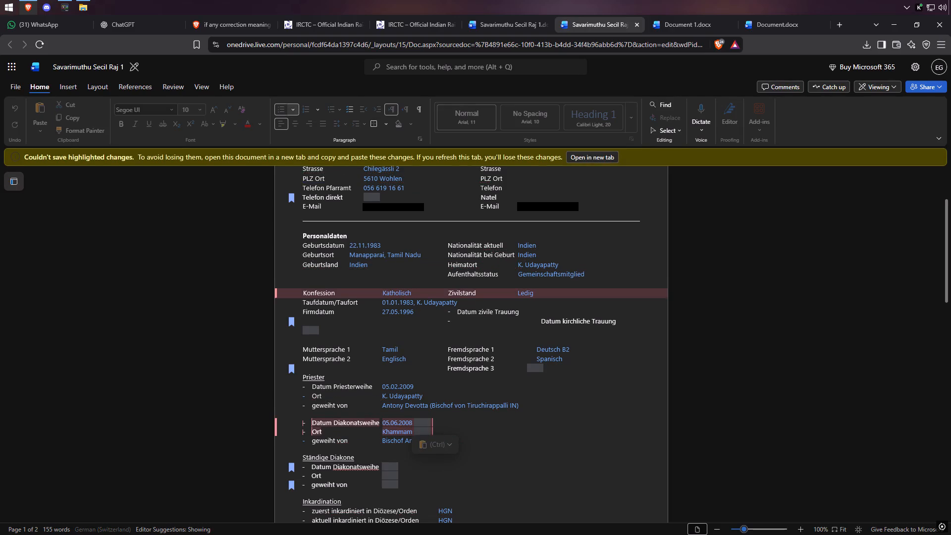
pyautogui.click(376, 432)
pyautogui.click(363, 423)
pyautogui.click(392, 426)
# Open the personnel form again in a fresh editable copy from the unsaved version.
pyautogui.click(585, 157)
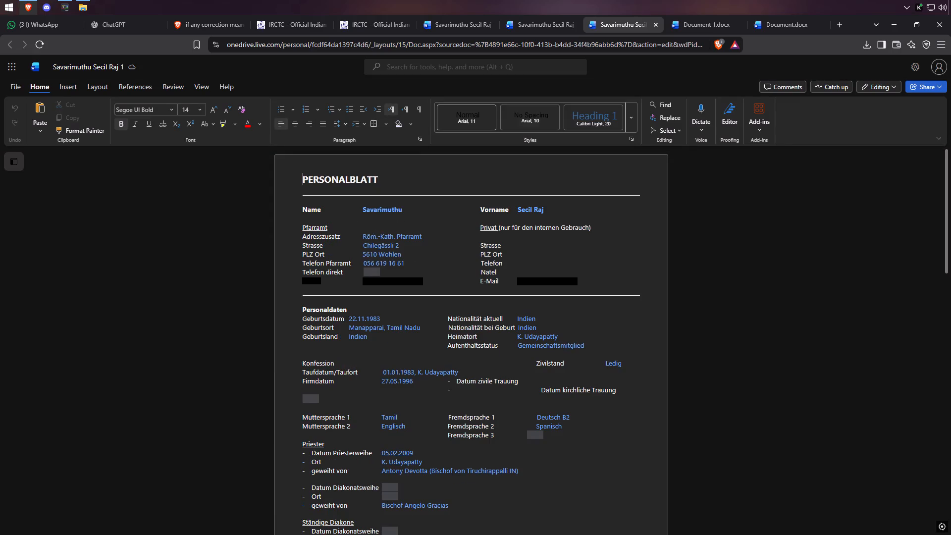
# Paste the copied Khammam into the Priester section's Datum Diakonatsweihe field and the Ort field below it.
pyautogui.click(380, 484)
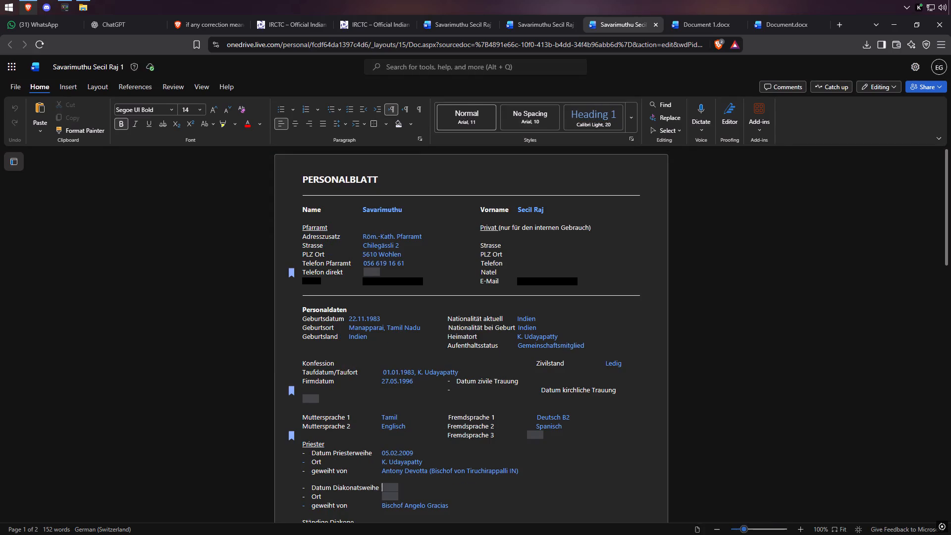
pyautogui.hotkey('ctrl', 'v')
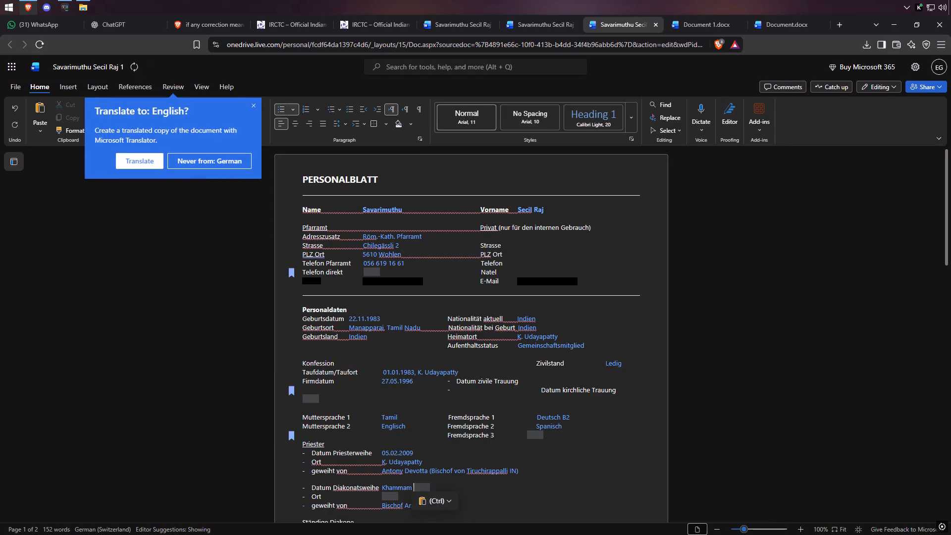
pyautogui.keyDown('ctrl'); pyautogui.click(383, 488); pyautogui.keyUp('ctrl')
pyautogui.keyDown('ctrl'); pyautogui.click(382, 508); pyautogui.keyUp('ctrl')
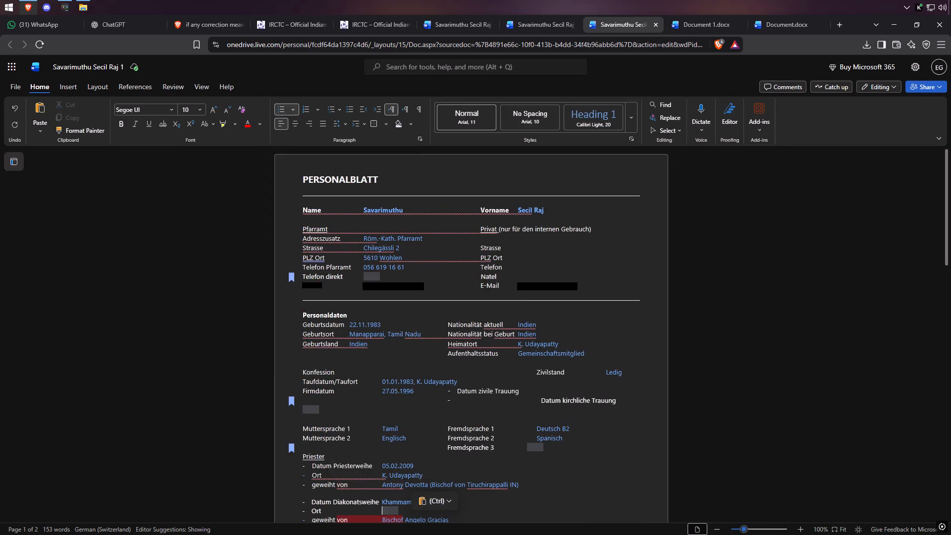
pyautogui.hotkey('ctrl', 'v')
pyautogui.click(585, 506)
pyautogui.scroll(-2, 484, 490)
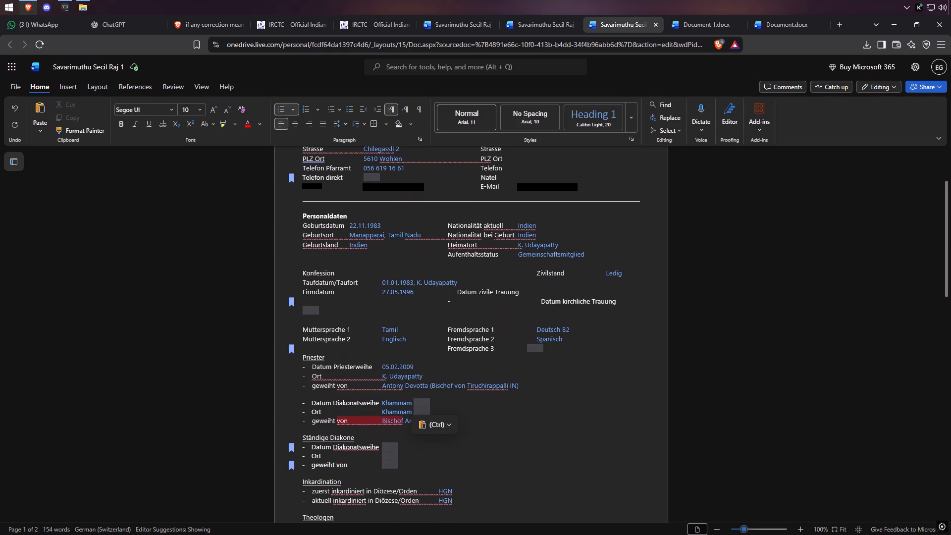
# Close the newer unsaved copy and check the Diakonatsweihe entries in the older one before returning to the fresh copy.
pyautogui.moveTo(382, 404); pyautogui.dragTo(410, 404)
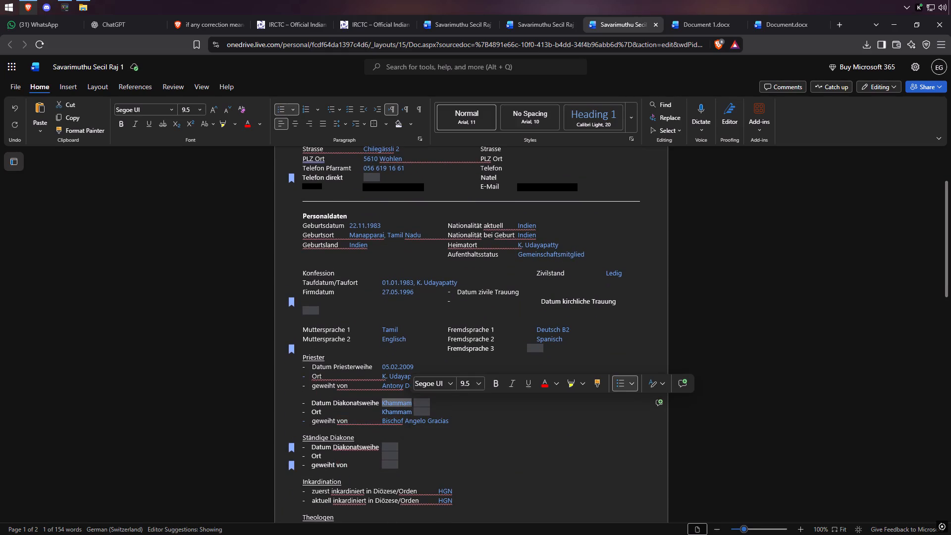
pyautogui.click(575, 22)
pyautogui.click(462, 26)
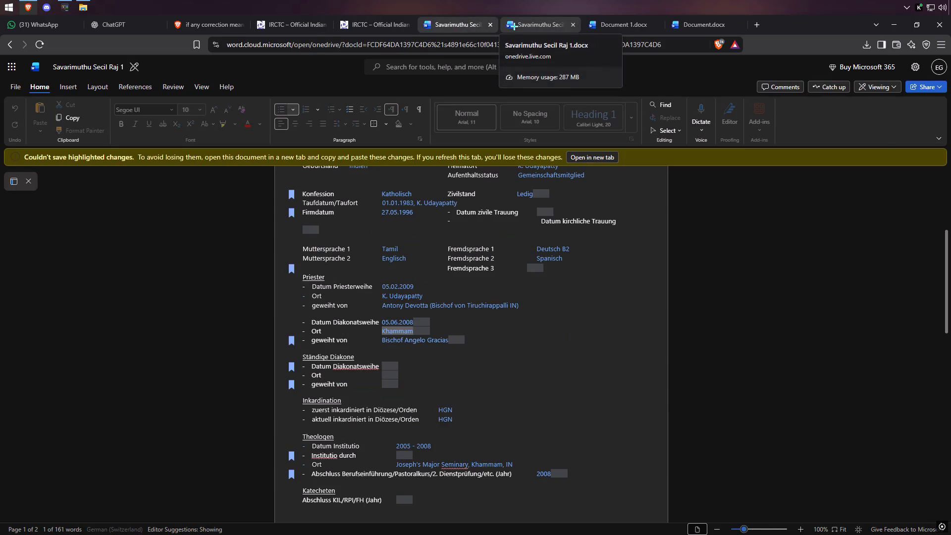
pyautogui.click(553, 23)
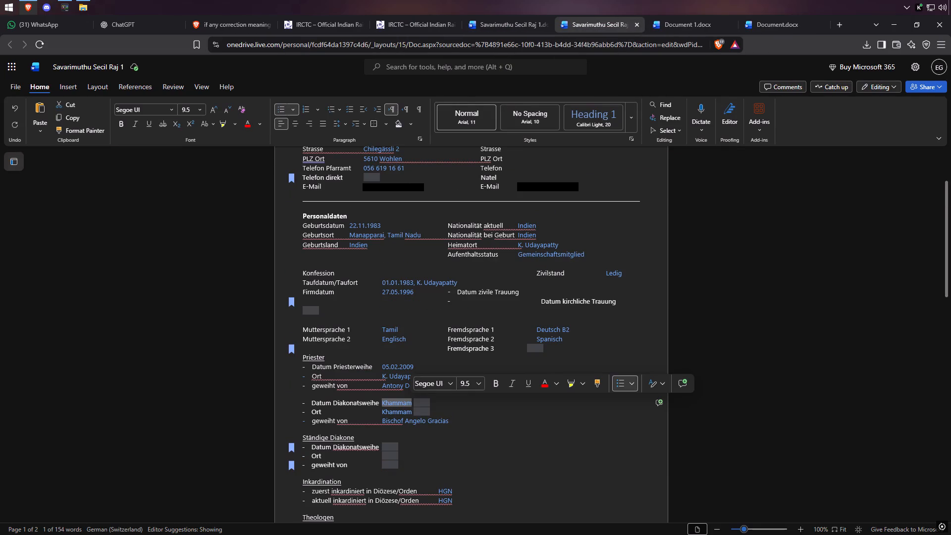
# Replace Khammam in the Datum Diakonatsweihe field with 05.02.2009 copied from Datum Priesterweihe.
pyautogui.moveTo(380, 368); pyautogui.dragTo(413, 364)
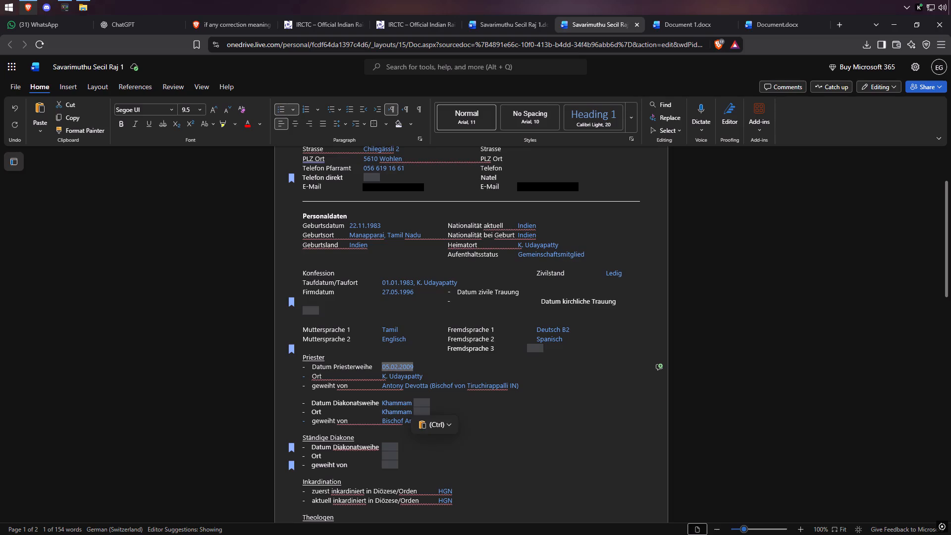
pyautogui.moveTo(413, 364); pyautogui.dragTo(415, 362)
pyautogui.hotkey('ctrl', 'c')
pyautogui.keyDown('ctrl'); pyautogui.click(413, 401); pyautogui.keyUp('ctrl')
pyautogui.hotkey('ctrl', 'v')
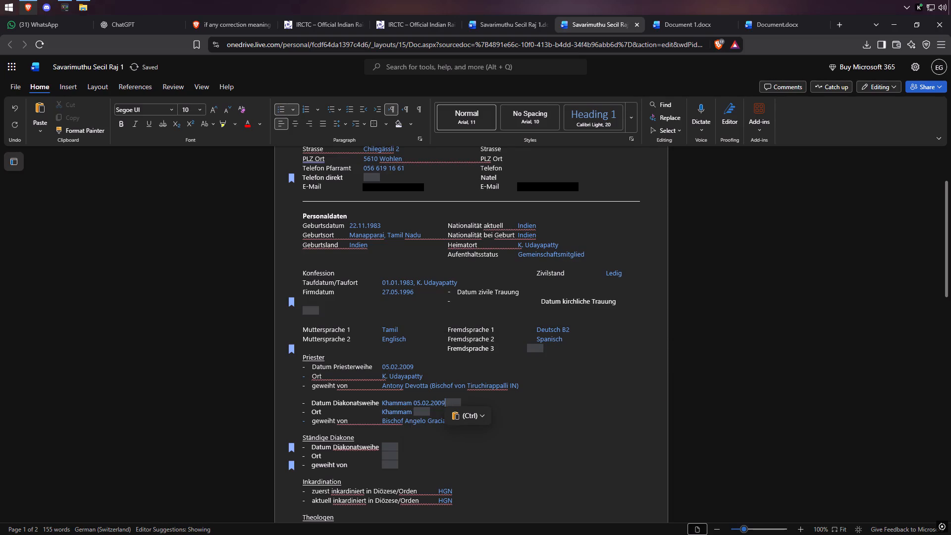
pyautogui.click(413, 402)
pyautogui.press('BackSpace')
pyautogui.press('BackSpace')
pyautogui.press('BackSpace')
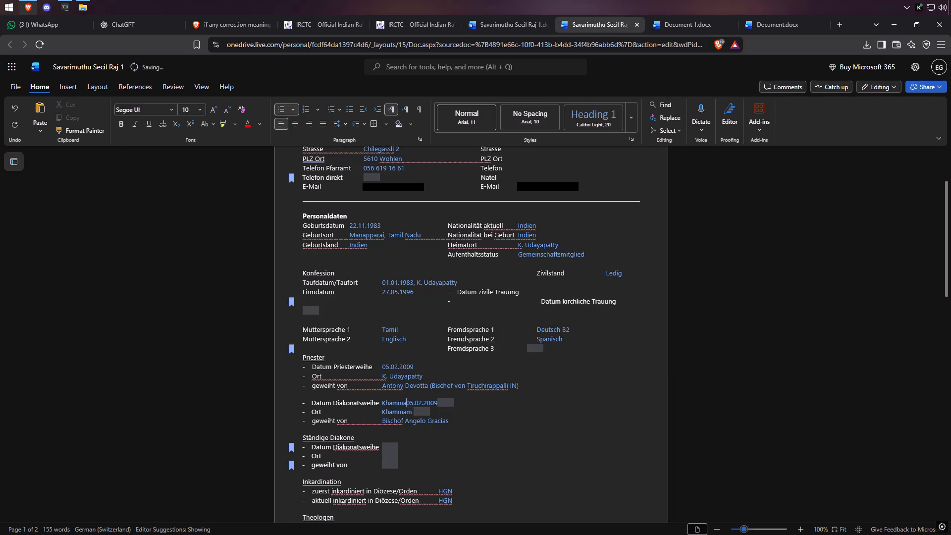
pyautogui.press('BackSpace')
pyautogui.press('BackSpace')
pyautogui.press('BackSpace')
pyautogui.press('BackSpace')
pyautogui.press('BackSpace')
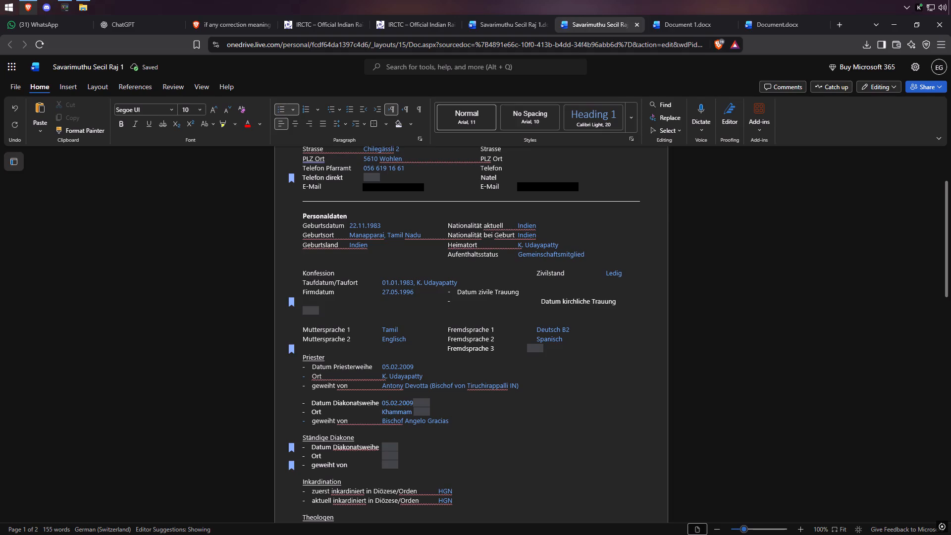
# Change the Priester section's Datum Diakonatsweihe to 05.06.2008 and compare it with the older unsaved copy.
pyautogui.click(398, 407)
pyautogui.click(395, 407)
pyautogui.click(397, 404)
pyautogui.press('BackSpace')
pyautogui.press('6')
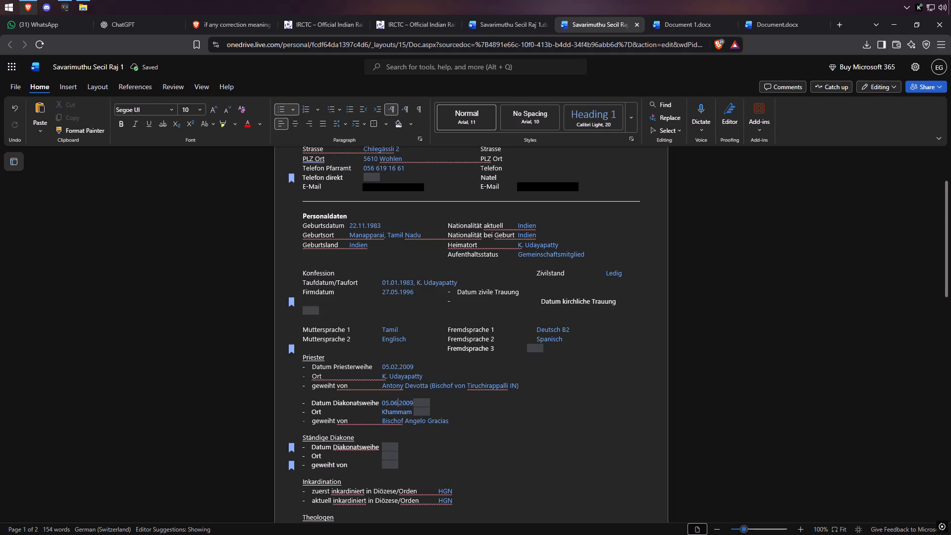
pyautogui.click(412, 402)
pyautogui.press('BackSpace')
pyautogui.press('8')
pyautogui.click(490, 32)
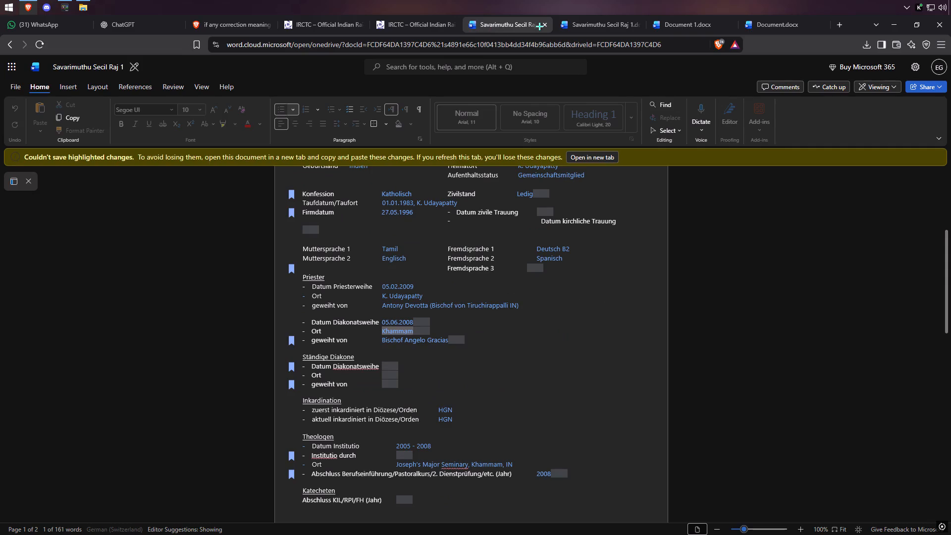
pyautogui.click(582, 26)
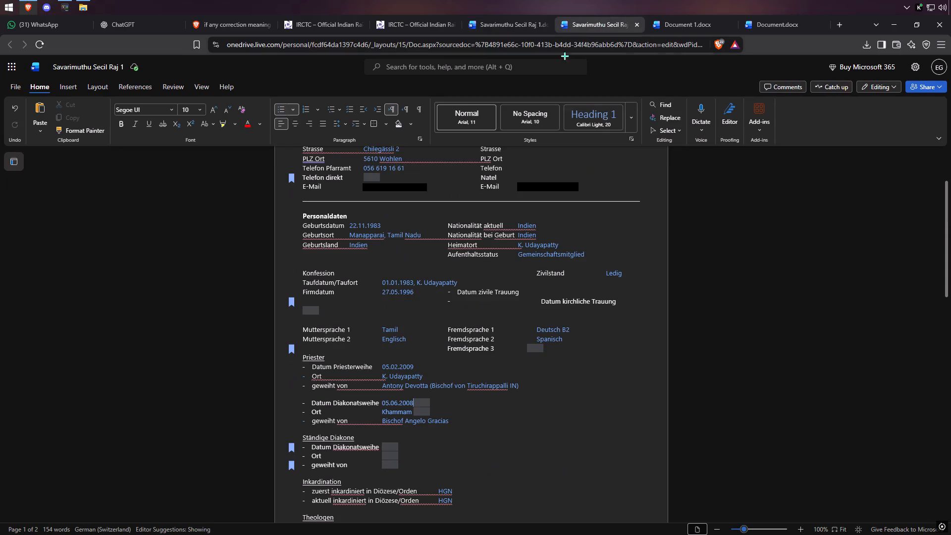
# Check the save status of the edited PERSONALBLATT after the Diakonatsweihe changes.
pyautogui.click(501, 386)
pyautogui.click(581, 411)
pyautogui.click(22, 89)
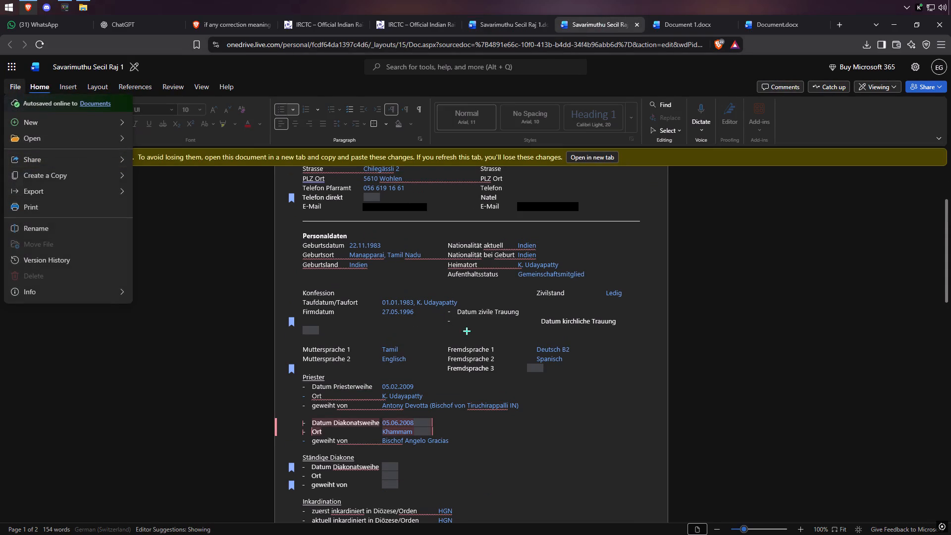
pyautogui.click(704, 390)
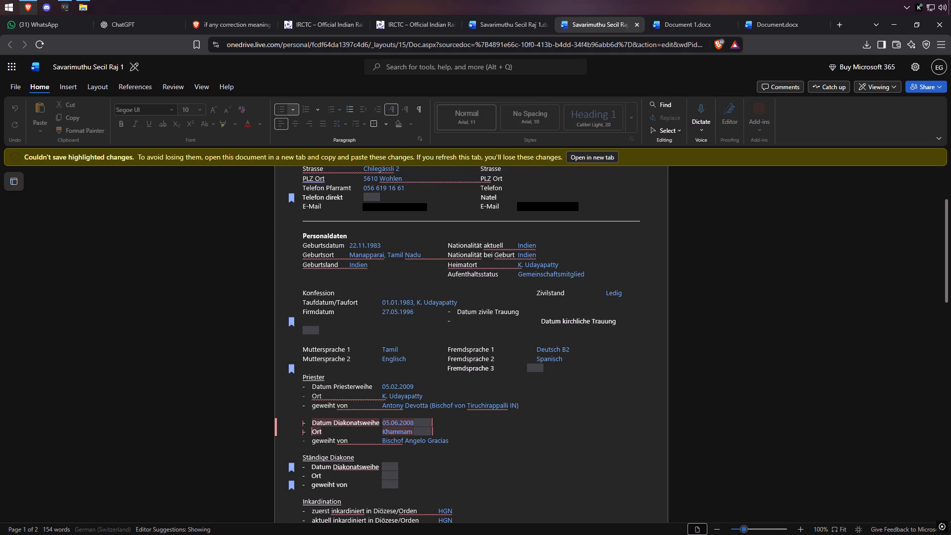
# Reload the edited PERSONALBLATT, dismiss the translation offer and check the Priester section's Diakonatsweihe entries.
pyautogui.click(33, 43)
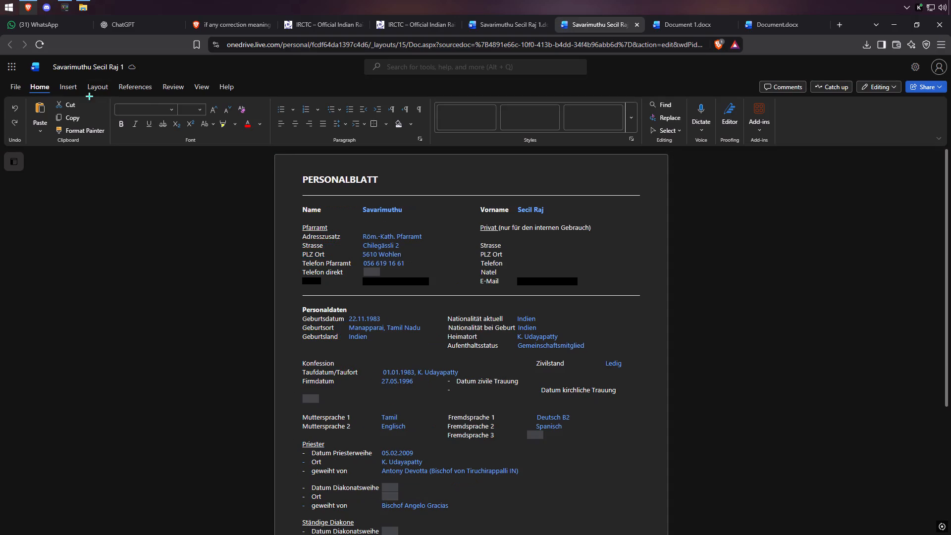
pyautogui.scroll(-1, 431, 380)
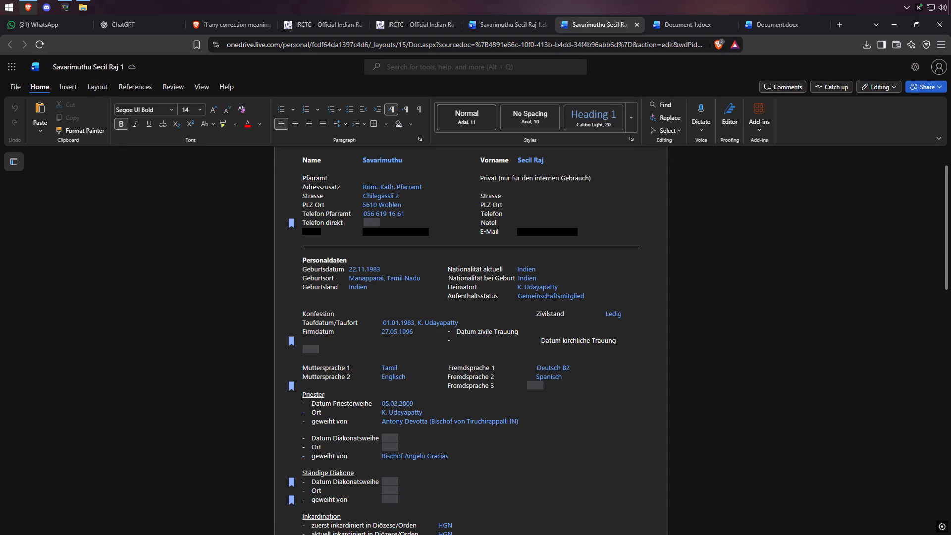
pyautogui.scroll(-1, 400, 426)
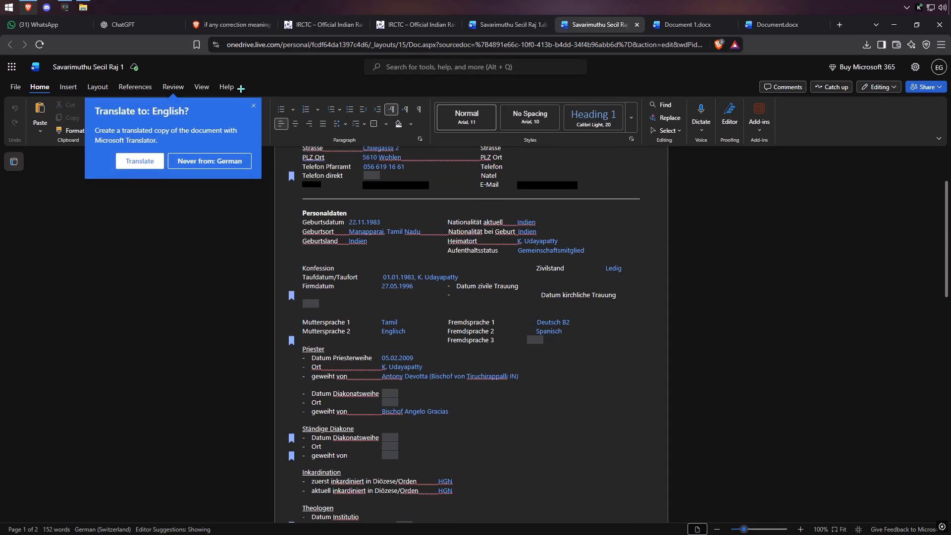
pyautogui.click(257, 105)
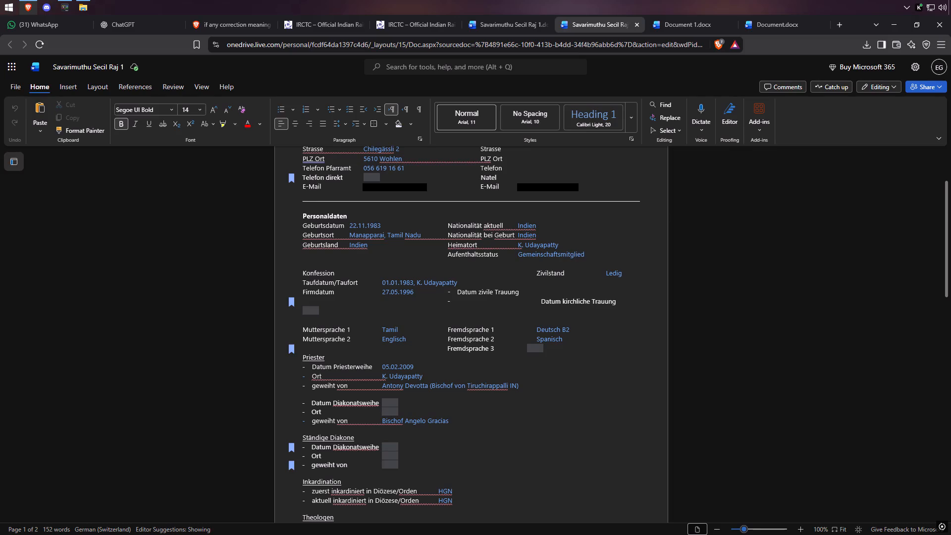
# Copy the entire reloaded form and paste it over all content of a fresh copy opened from the older unsaved document.
pyautogui.hotkey('ctrl', 'a')
pyautogui.hotkey('ctrl', 'c')
pyautogui.hotkey('ctrl', 'c')
pyautogui.click(520, 412)
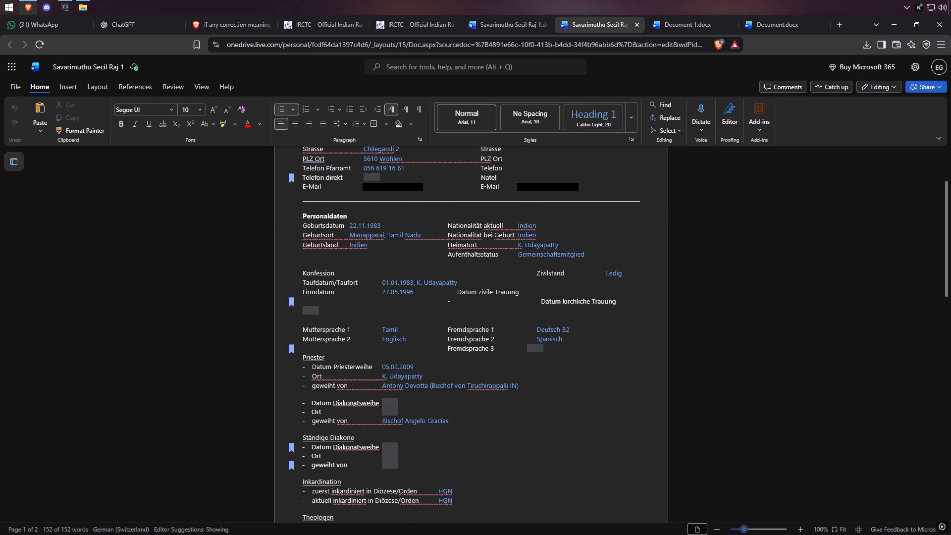
pyautogui.click(495, 27)
pyautogui.click(581, 159)
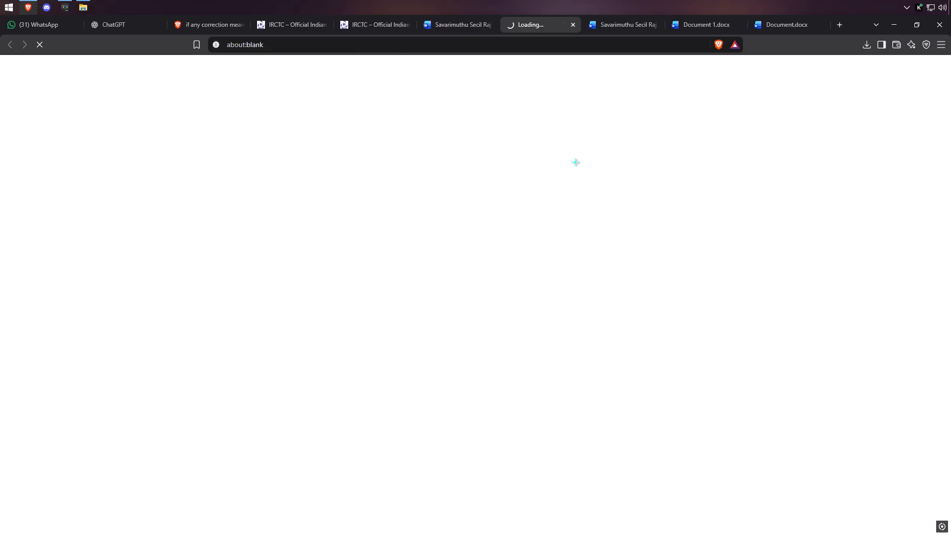
pyautogui.hotkey('ctrl', 'a')
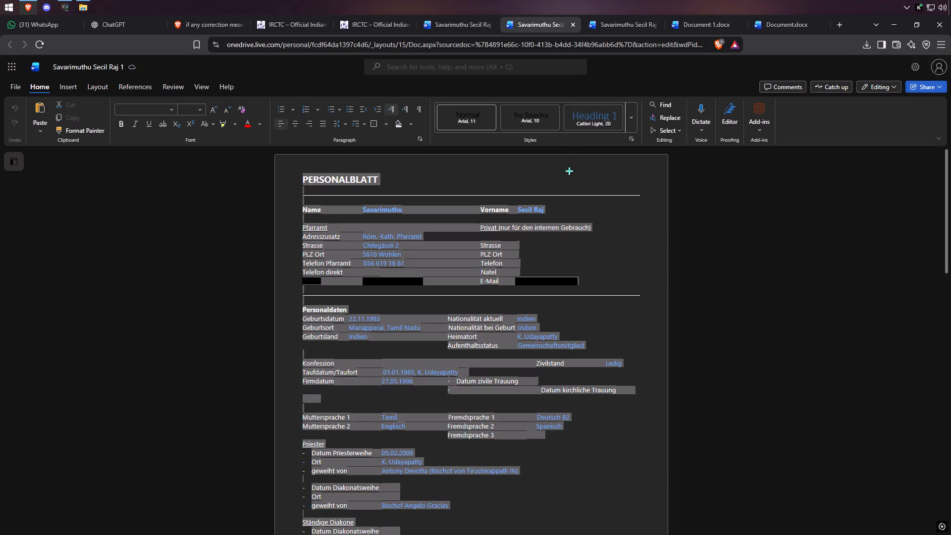
pyautogui.hotkey('ctrl', 'v')
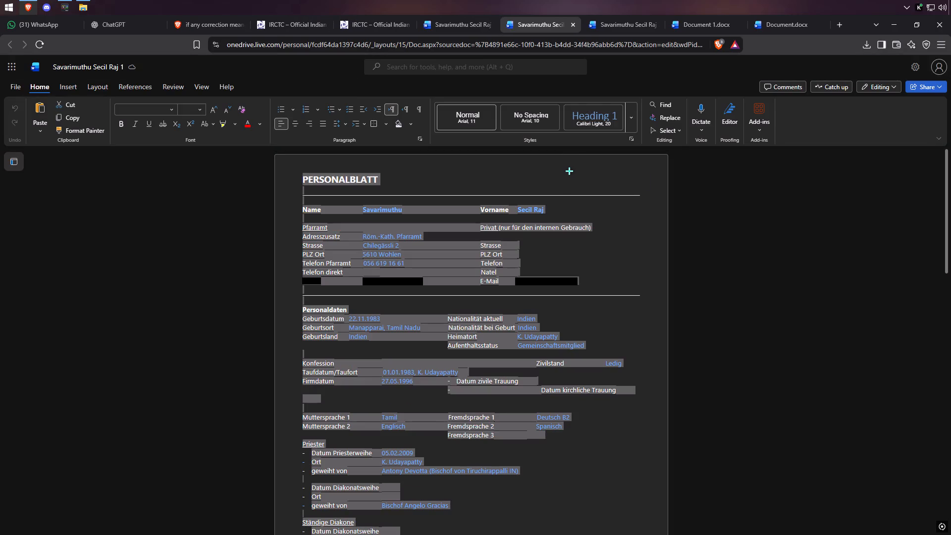
pyautogui.scroll(2, 487, 355)
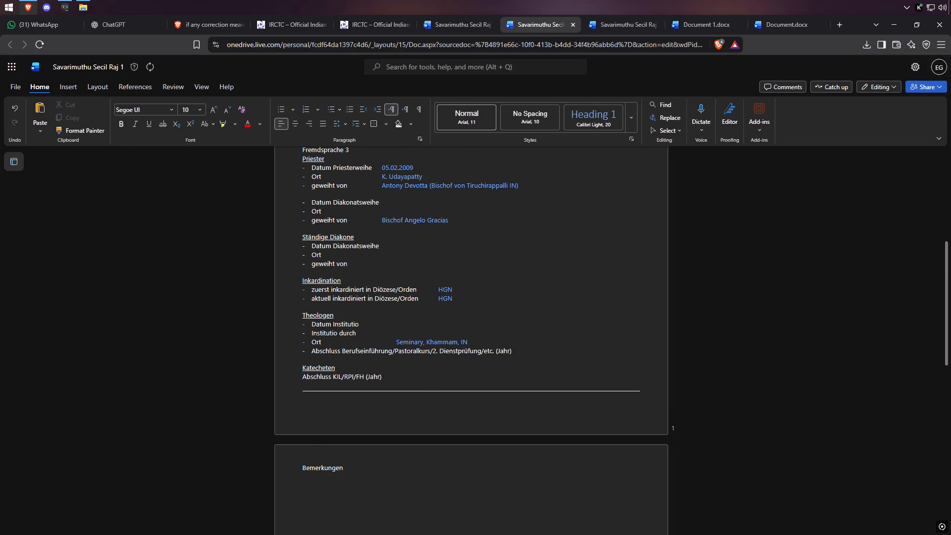
pyautogui.scroll(7, 486, 379)
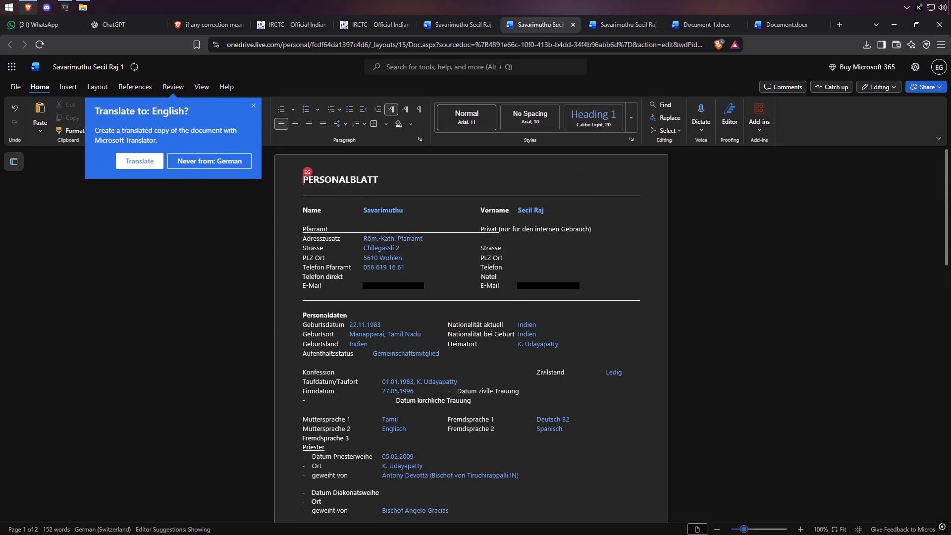
# Close the fresh copy of the PERSONALBLATT and return to the older unsaved document.
pyautogui.click(571, 25)
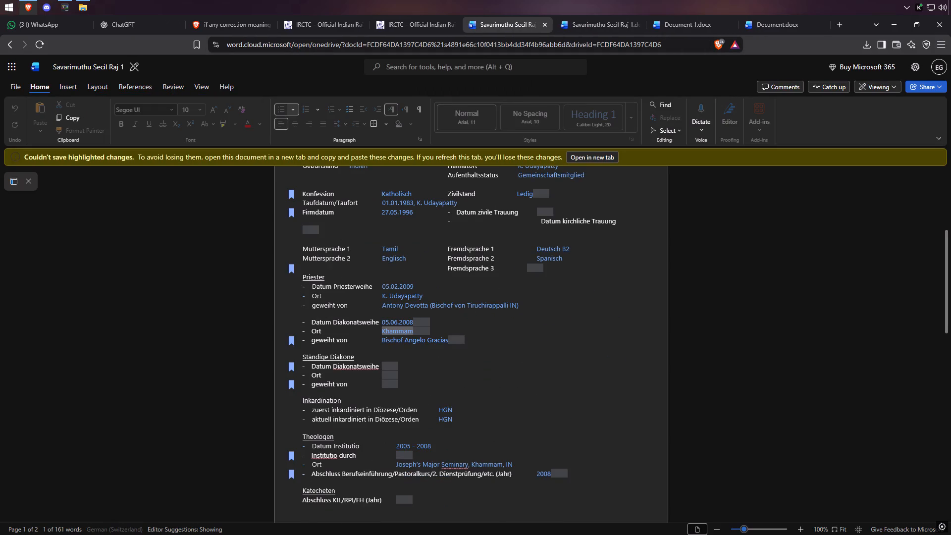
# Review the older unsaved PERSONALBLATT from Personaldaten through Theologen to the Bemerkungen entry on the second page.
pyautogui.click(522, 363)
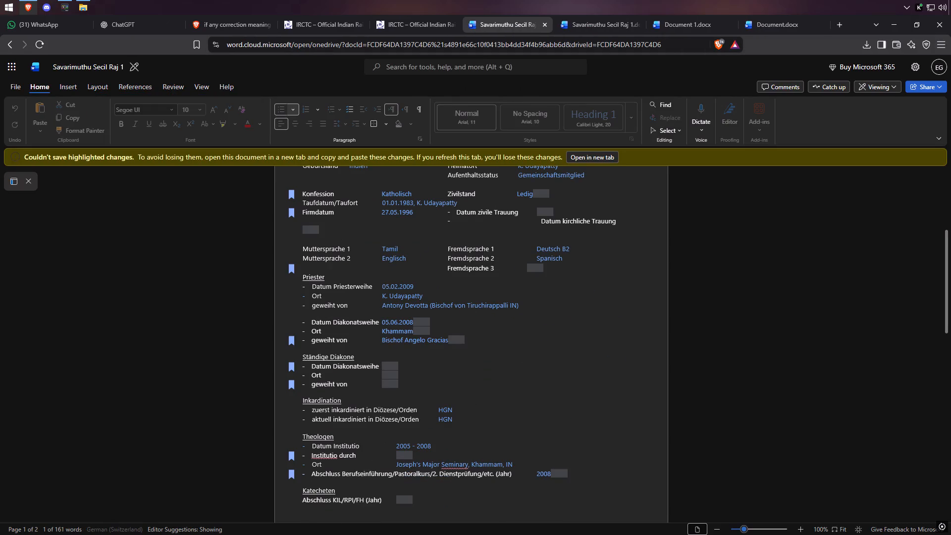
pyautogui.scroll(1, 453, 342)
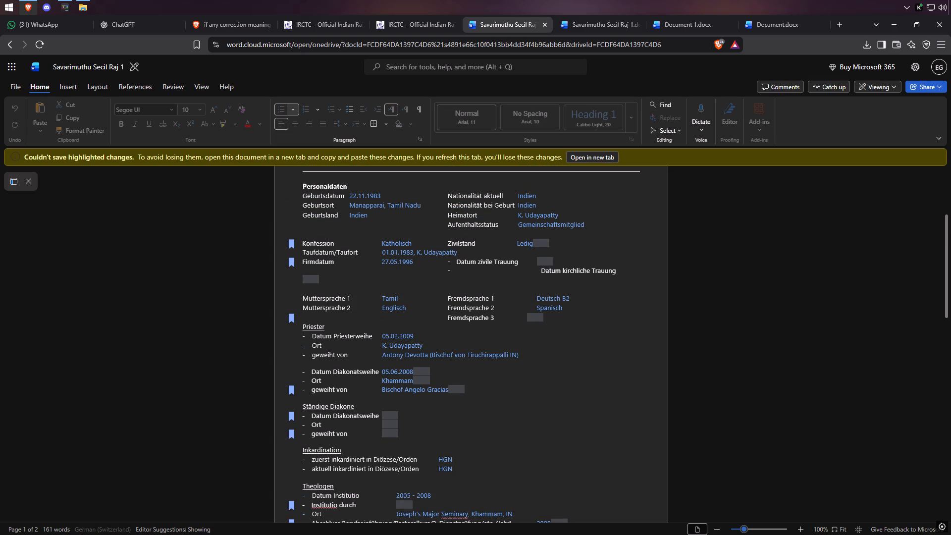
pyautogui.scroll(-5, 453, 342)
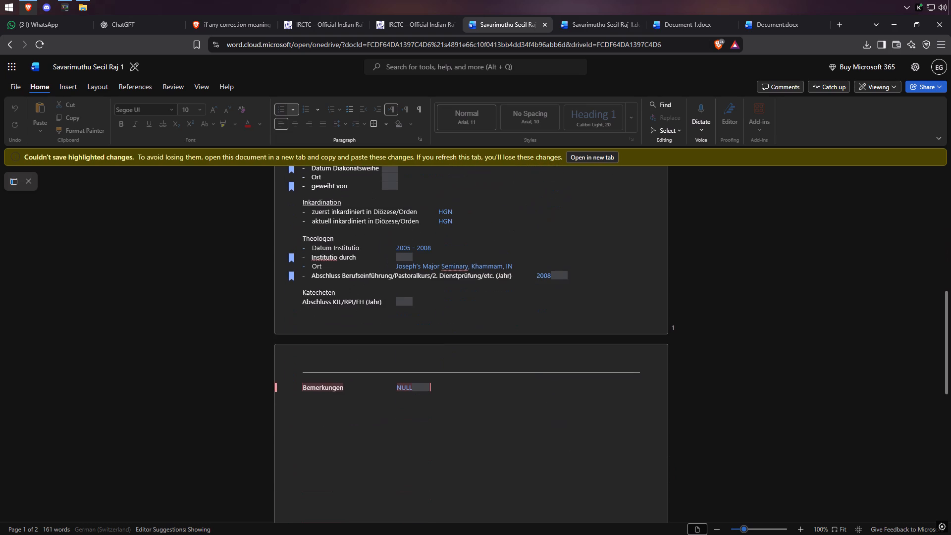
pyautogui.scroll(1, 453, 342)
pyautogui.click(477, 440)
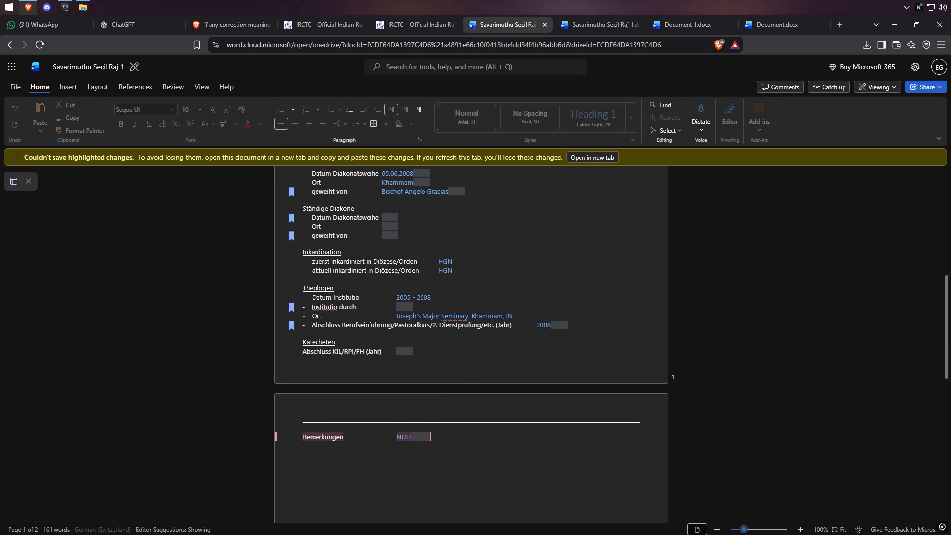
pyautogui.click(419, 449)
pyautogui.click(421, 438)
pyautogui.scroll(4, 429, 354)
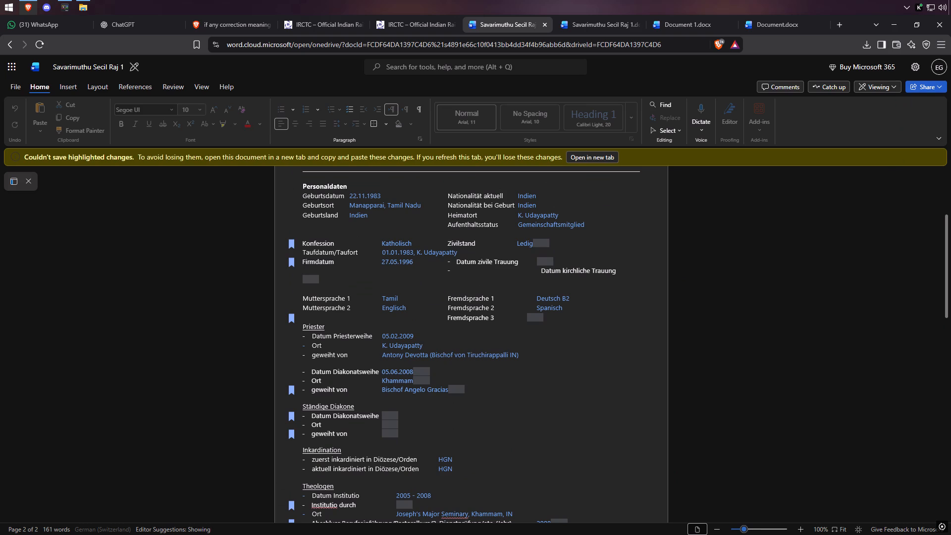
# Create a sharing link for the PERSONALBLATT document and copy it.
pyautogui.click(920, 86)
pyautogui.click(911, 113)
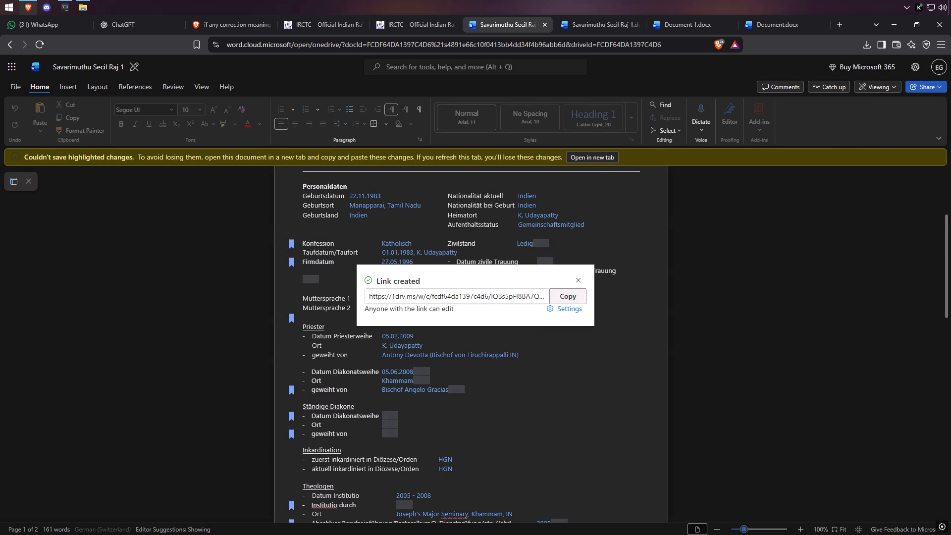
pyautogui.click(577, 296)
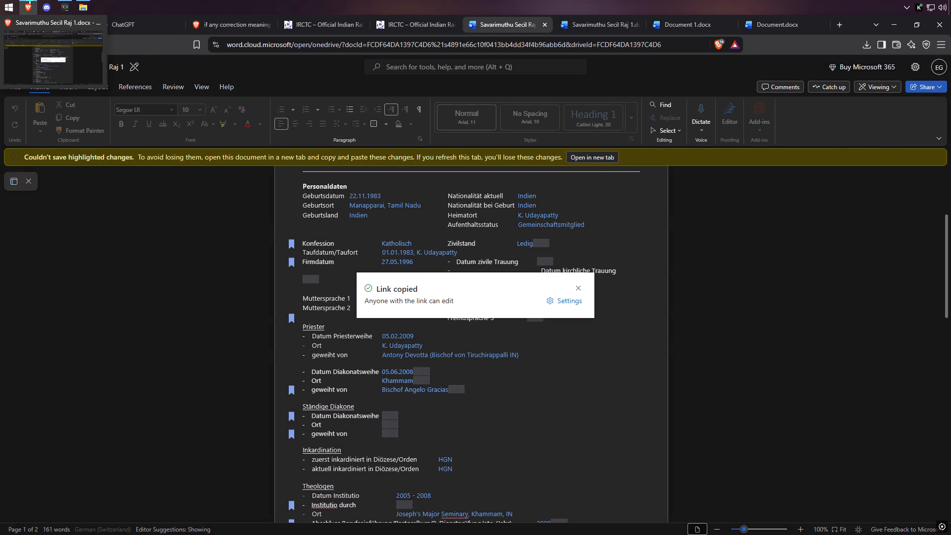
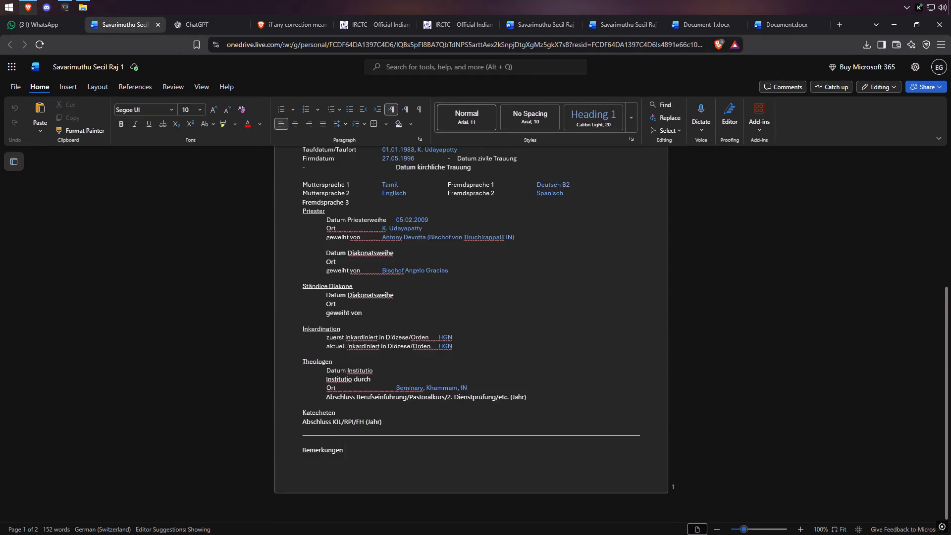
# Place the text cursor at the Bemerkungen heading at the end of the pasted form.
pyautogui.scroll(-4, 418, 462)
pyautogui.click(401, 332)
pyautogui.click(403, 340)
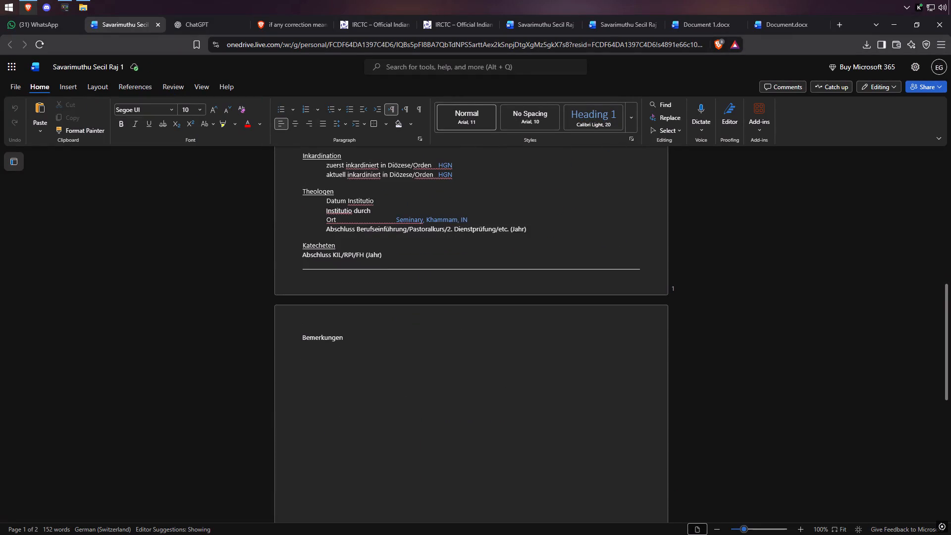
pyautogui.click(421, 341)
pyautogui.click(377, 337)
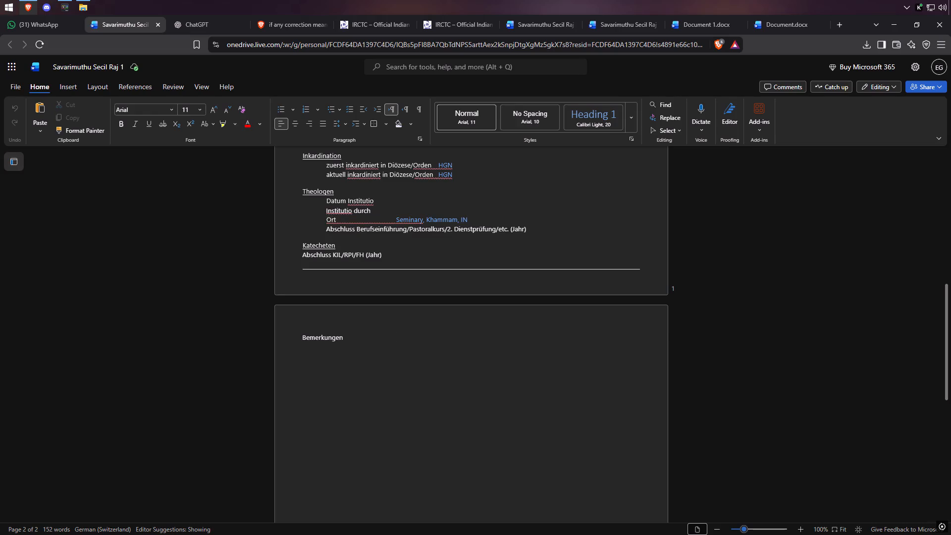
# Check the pasted form from its end back to the top for missing entries, stopping at the empty Konfession field.
pyautogui.scroll(3, 397, 352)
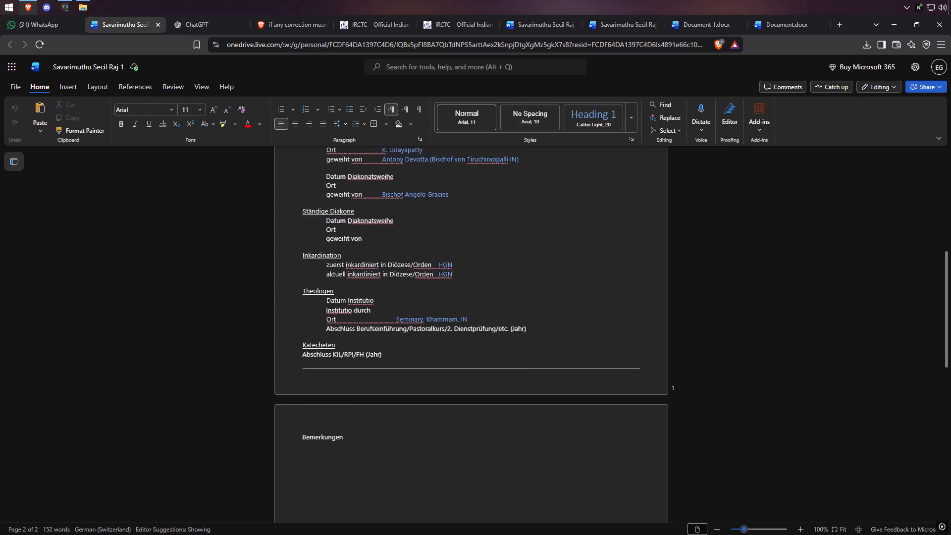
pyautogui.scroll(6, 397, 352)
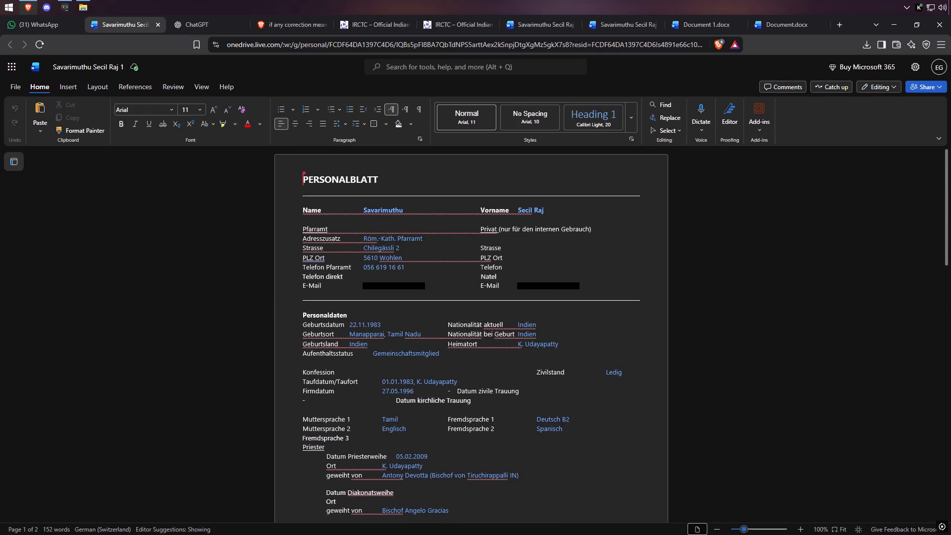
pyautogui.click(380, 374)
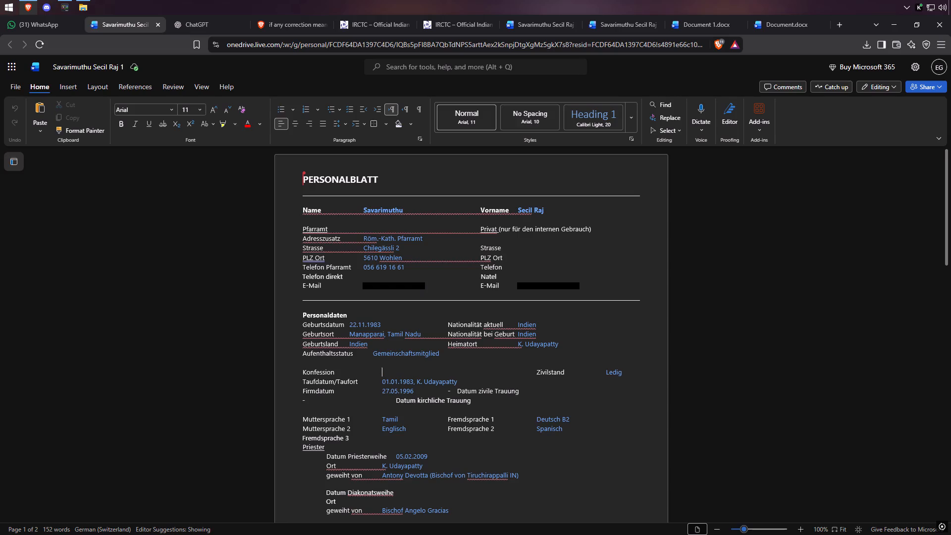
# Close the duplicate PERSONALBLATT copy and the Document 1 and Document files, keeping the older unsaved copy open.
pyautogui.click(528, 29)
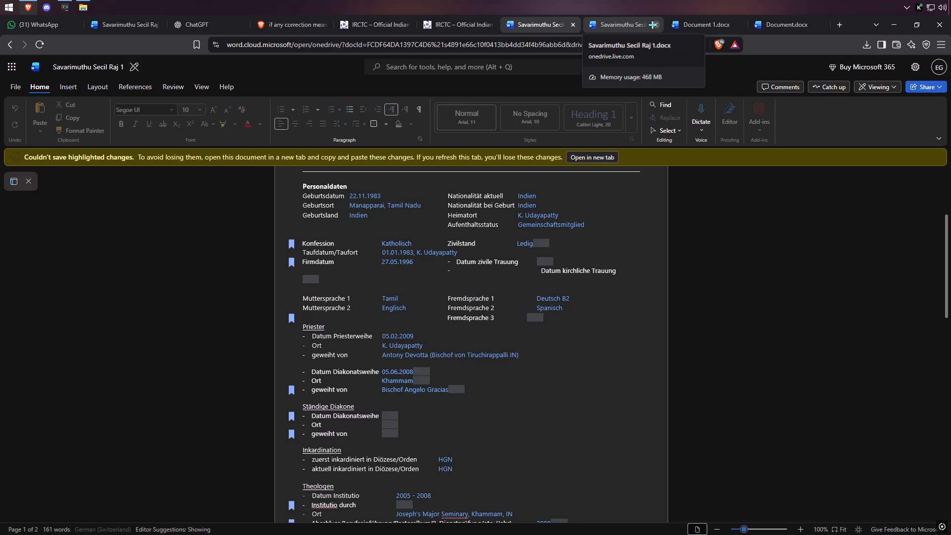
pyautogui.click(590, 19)
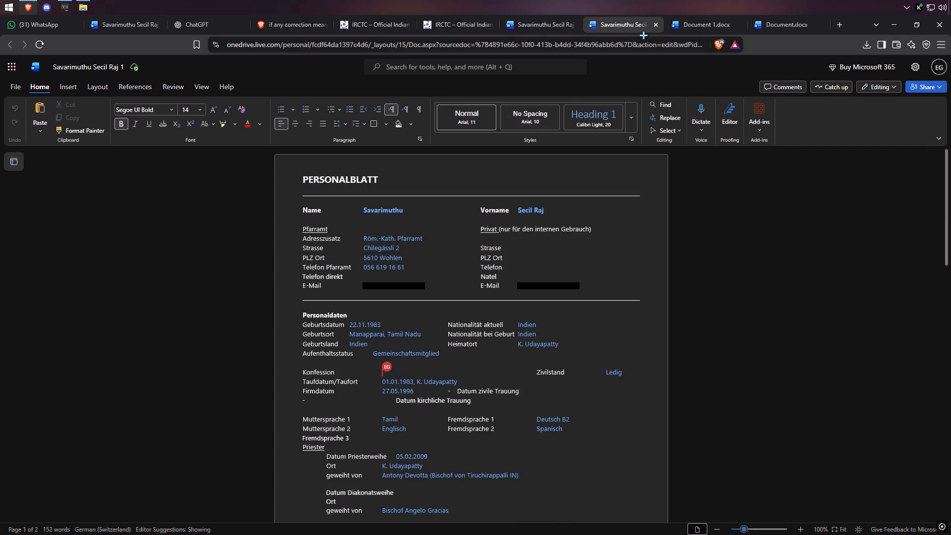
pyautogui.click(654, 26)
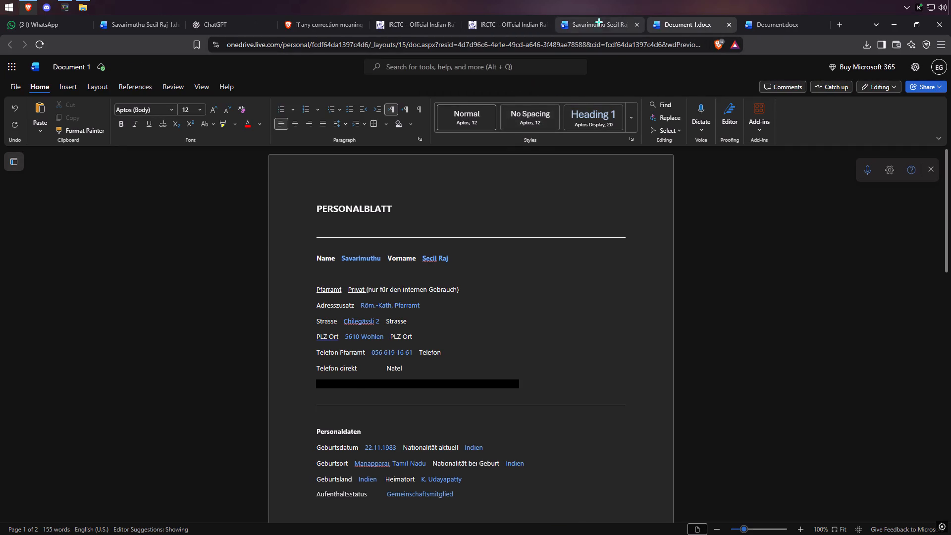
pyautogui.click(727, 26)
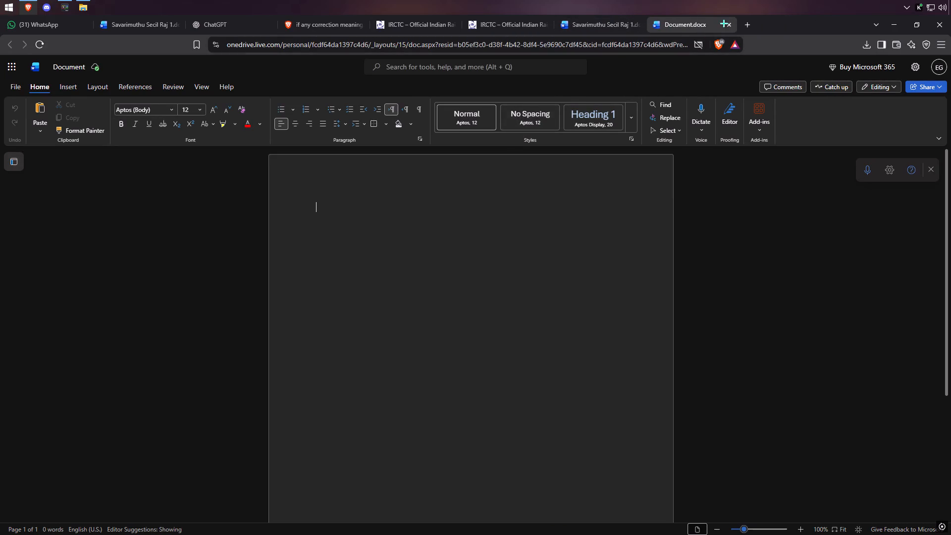
pyautogui.click(727, 22)
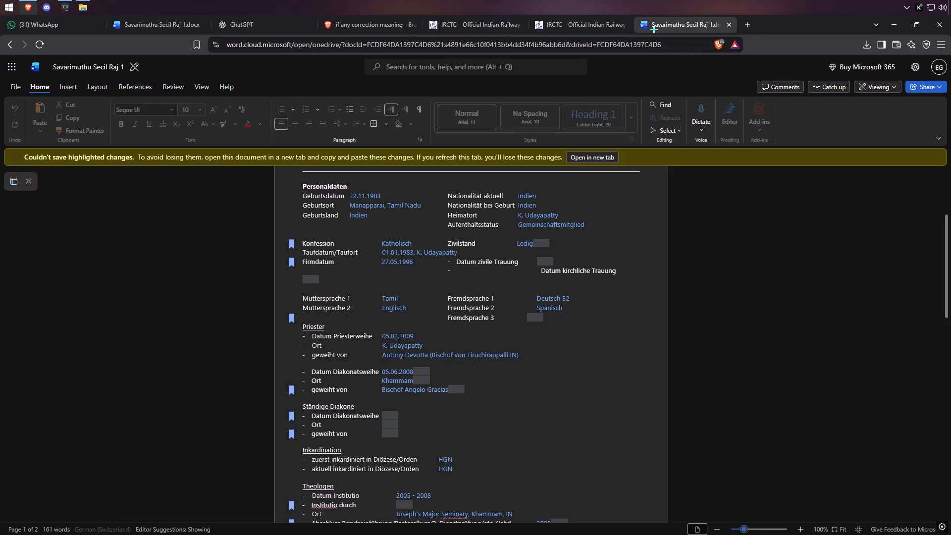
# Copy the Konfession entry Katholisch from the older unsaved copy into the empty Konfession field of the saved form.
pyautogui.click(140, 20)
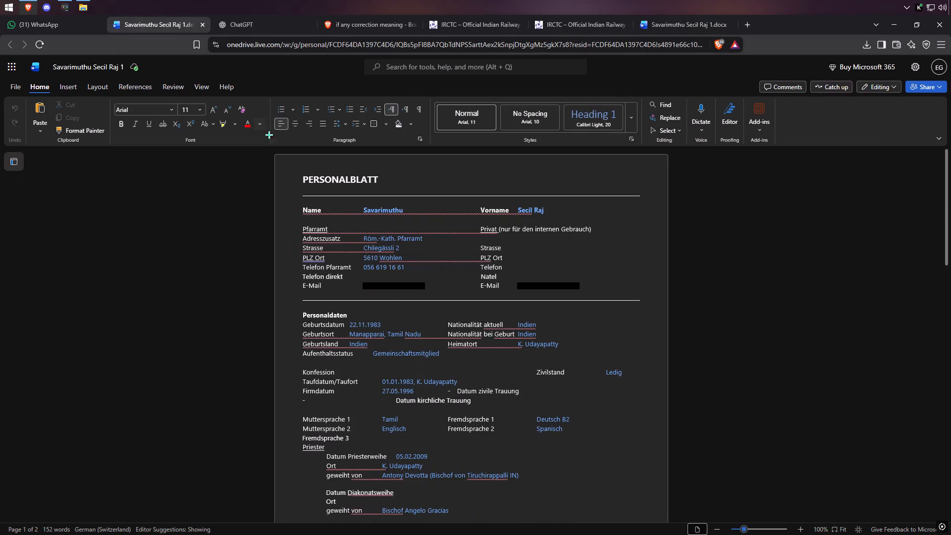
pyautogui.click(743, 25)
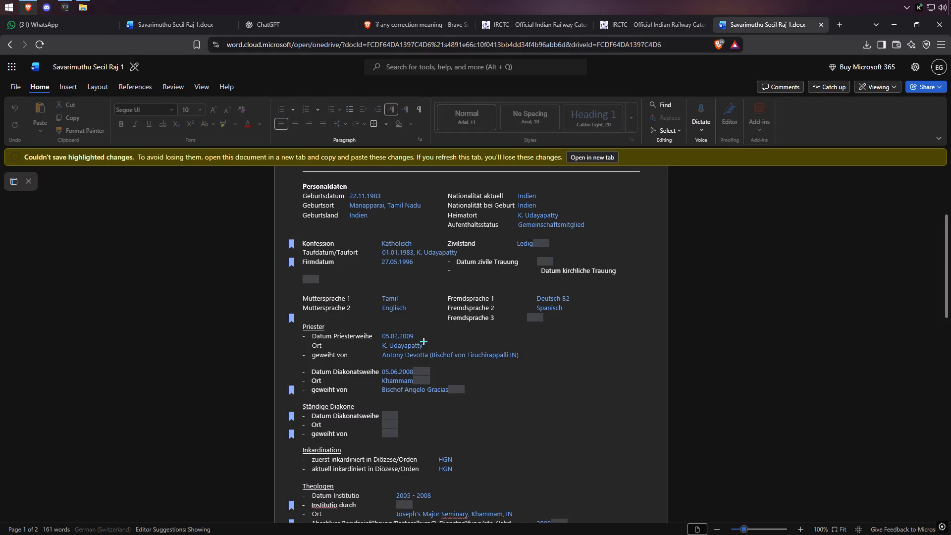
pyautogui.scroll(1, 404, 350)
pyautogui.click(382, 242)
pyautogui.moveTo(382, 242); pyautogui.dragTo(412, 243)
pyautogui.hotkey('ctrl', 'c')
pyautogui.hotkey('ctrl', 'c')
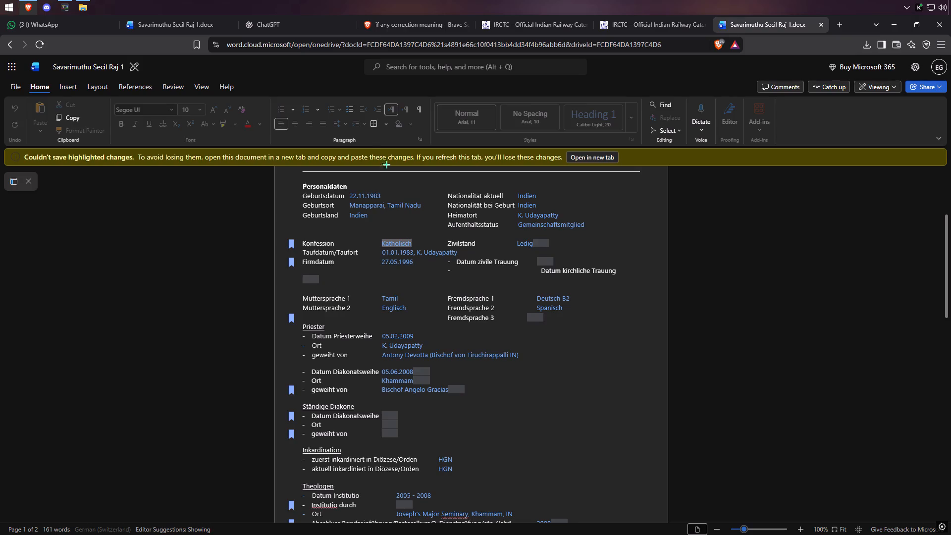
pyautogui.click(150, 22)
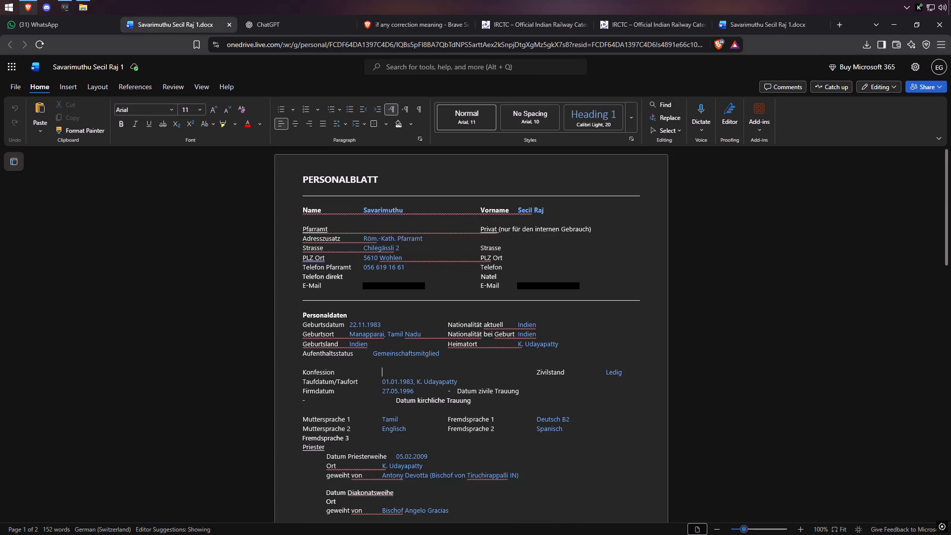
pyautogui.hotkey('ctrl', 'v')
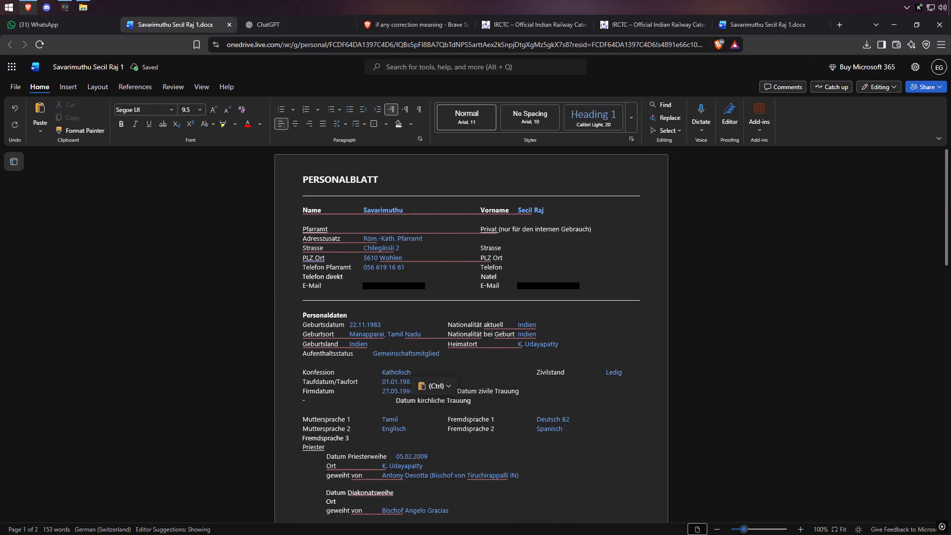
# Remove the surplus spacing before Zivilstand so its label lines up with the second column in the Konfession row.
pyautogui.click(536, 371)
pyautogui.press('BackSpace')
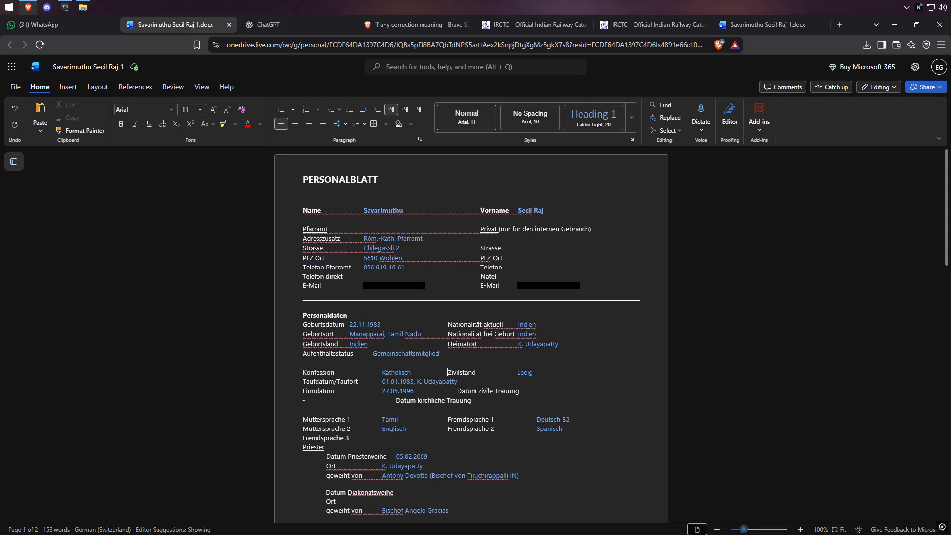
# Place the insertion point after the Priester section's Datum Diakonatsweihe label and return to the older unsaved copy for its date.
pyautogui.scroll(-1, 404, 456)
pyautogui.scroll(-1, 343, 447)
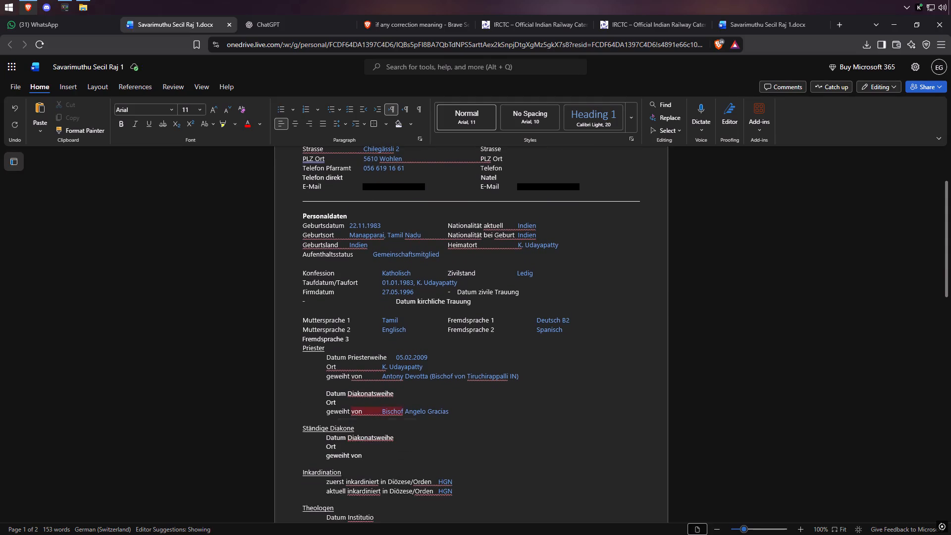
pyautogui.click(398, 395)
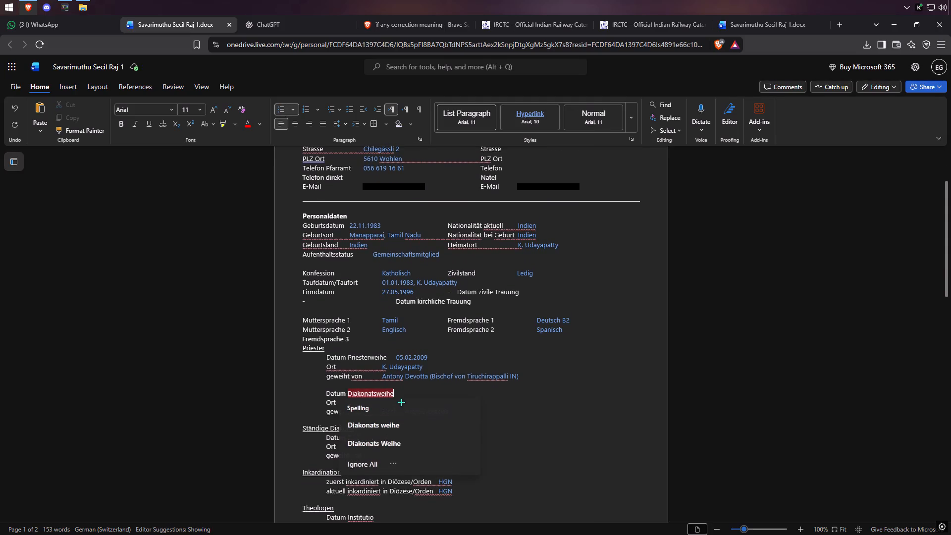
pyautogui.doubleClick(400, 389)
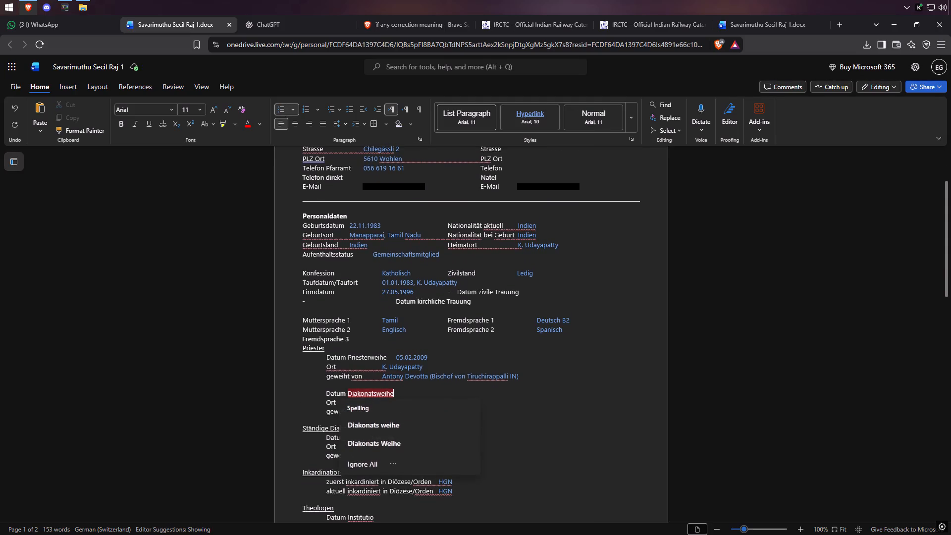
pyautogui.doubleClick(392, 355)
pyautogui.doubleClick(397, 393)
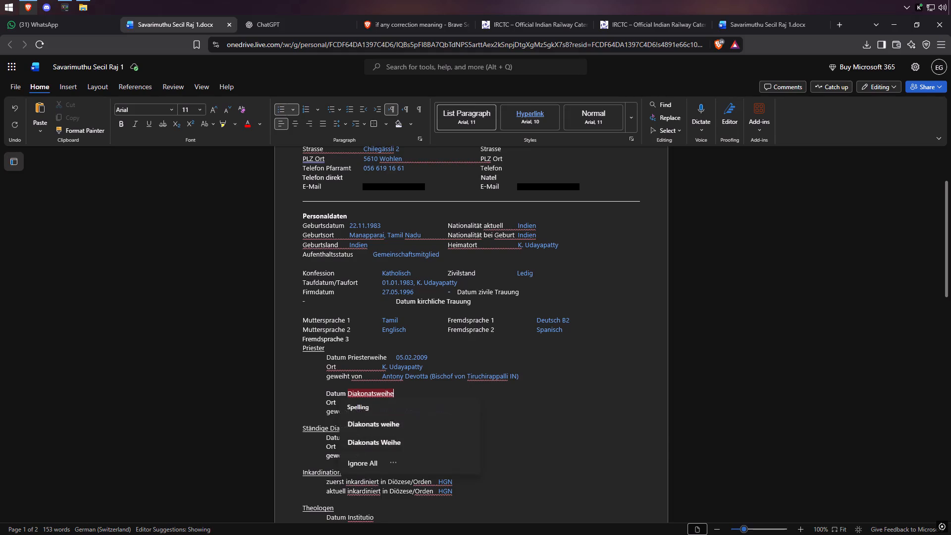
pyautogui.click(397, 393)
pyautogui.click(397, 393)
pyautogui.tripleClick(397, 393)
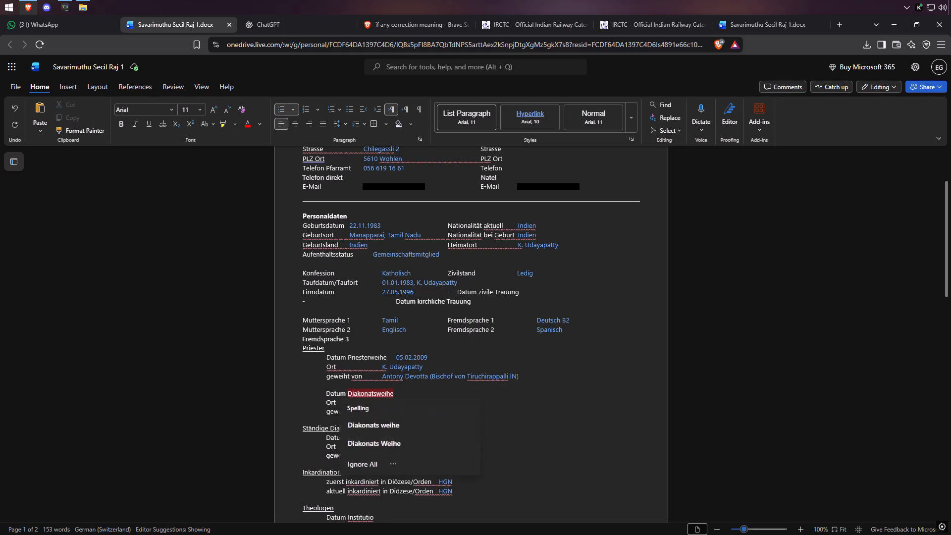
pyautogui.click(397, 393)
pyautogui.click(400, 393)
pyautogui.click(415, 390)
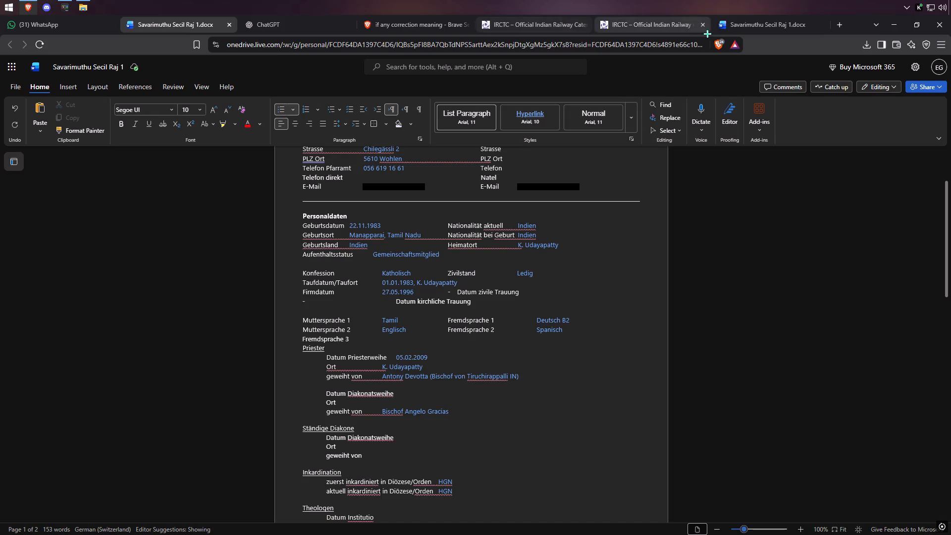
pyautogui.click(756, 26)
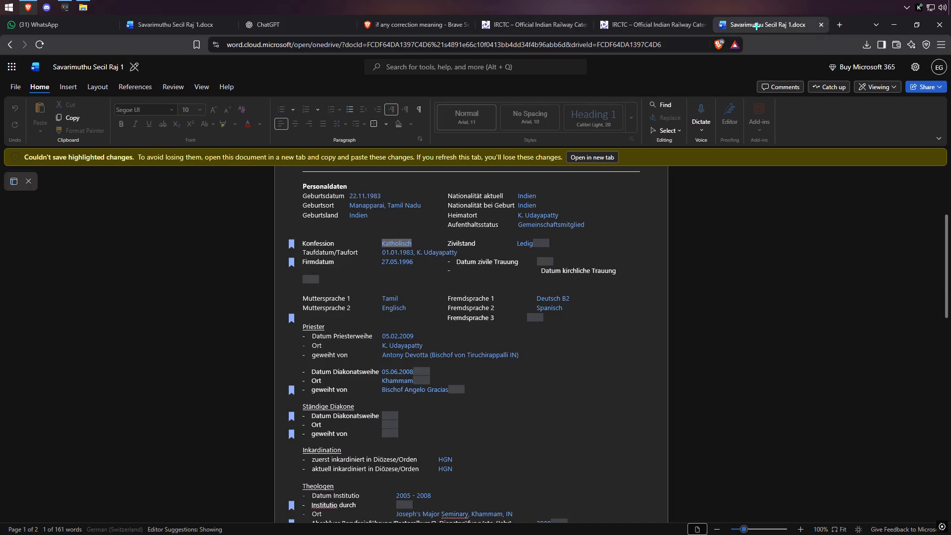